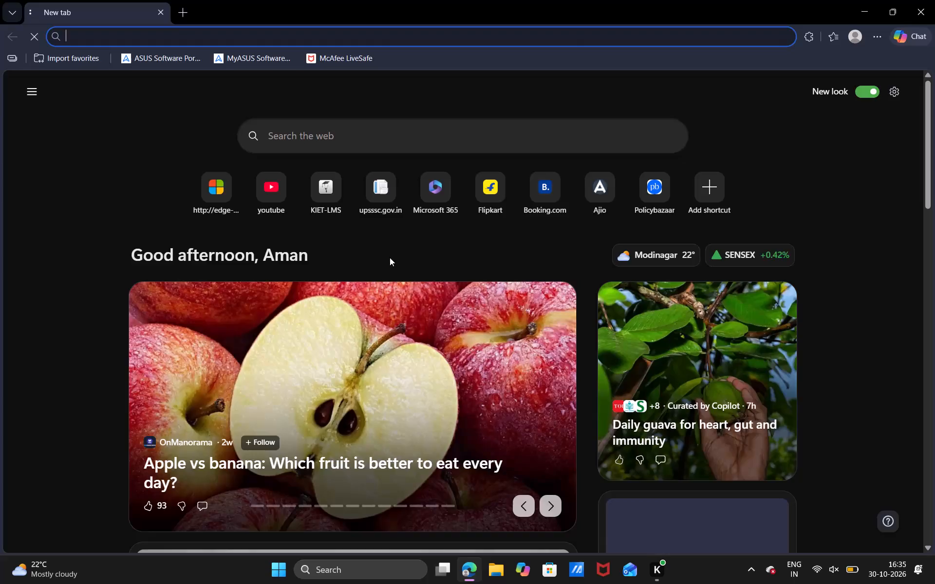
Search the web for canva and open the Canva website from the results.
key(c)
text(anva)
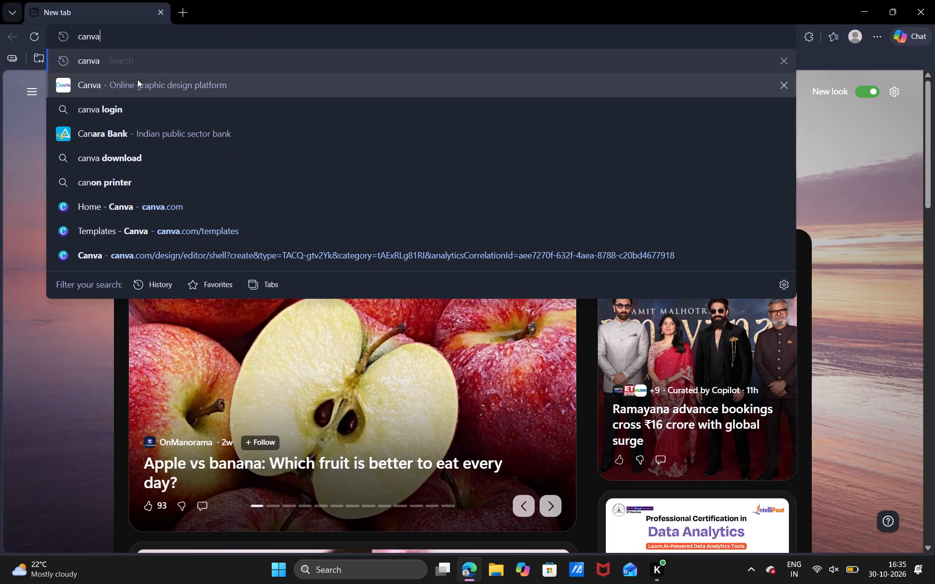
click(137, 79)
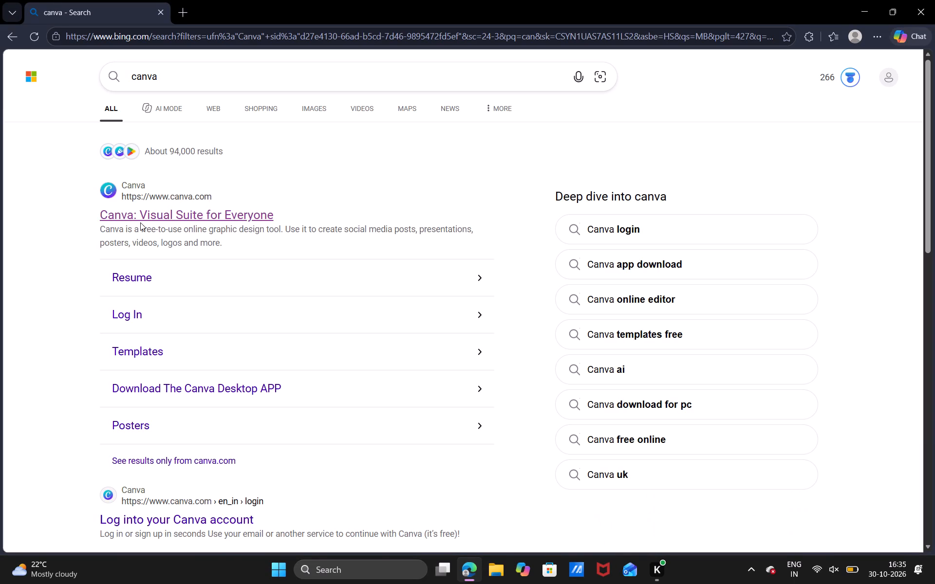
click(140, 222)
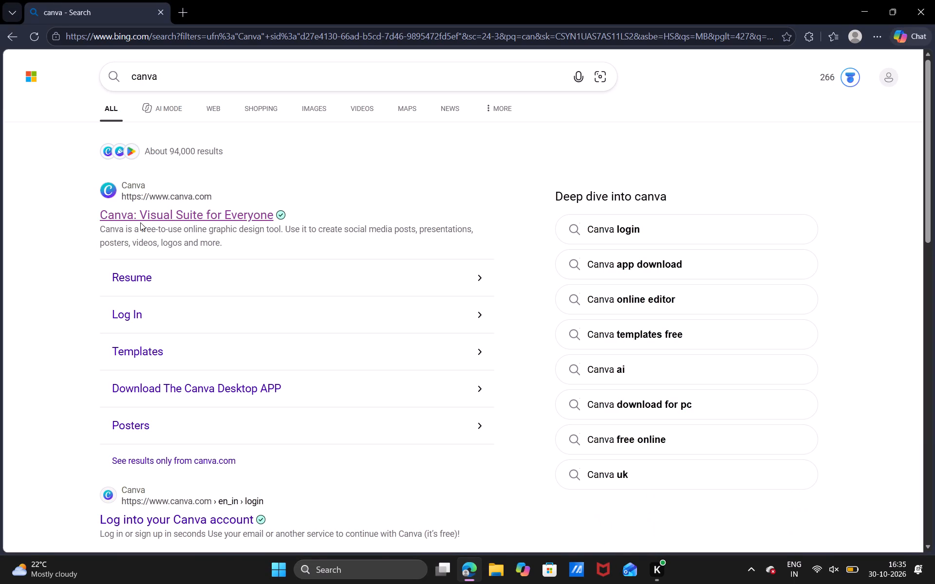
click(149, 215)
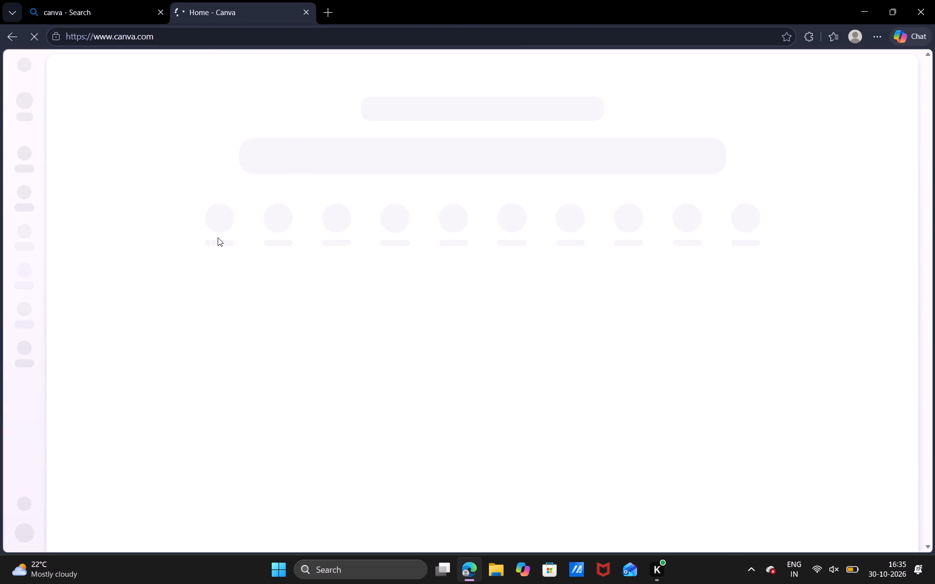
Create a new blank presentation design from the Canva home page.
click(178, 247)
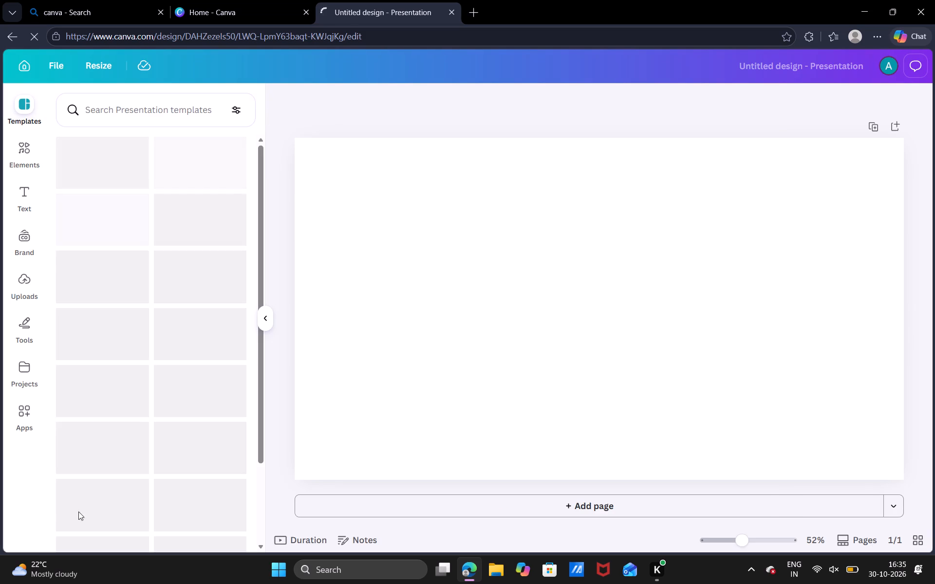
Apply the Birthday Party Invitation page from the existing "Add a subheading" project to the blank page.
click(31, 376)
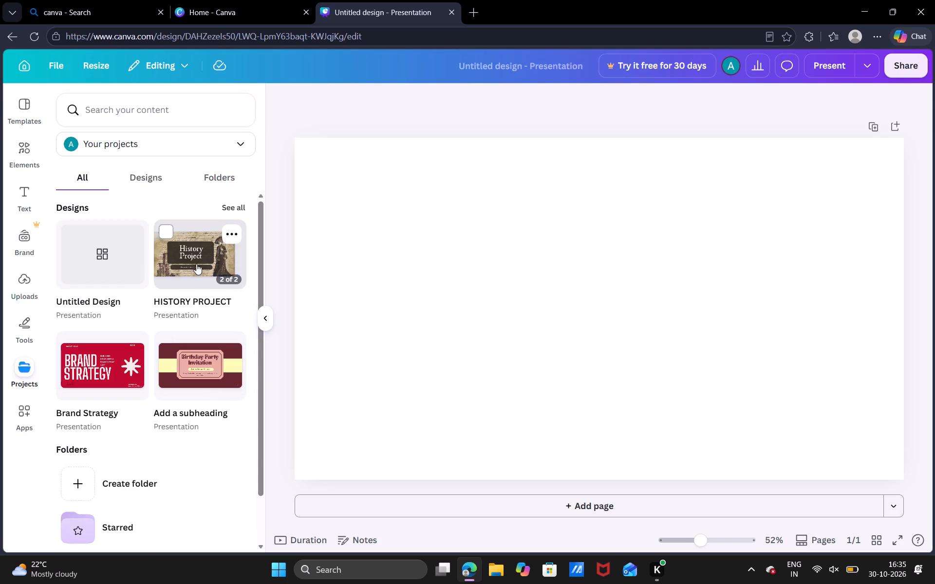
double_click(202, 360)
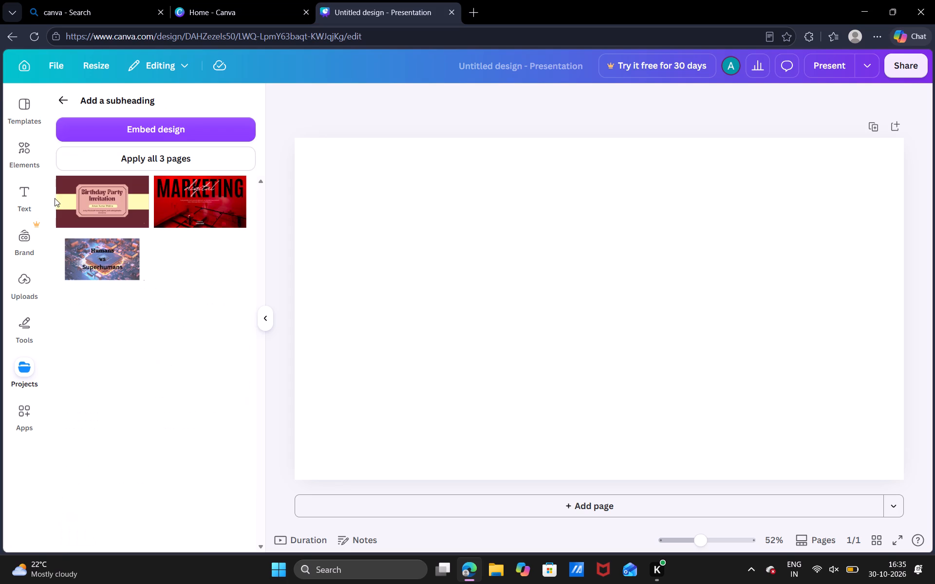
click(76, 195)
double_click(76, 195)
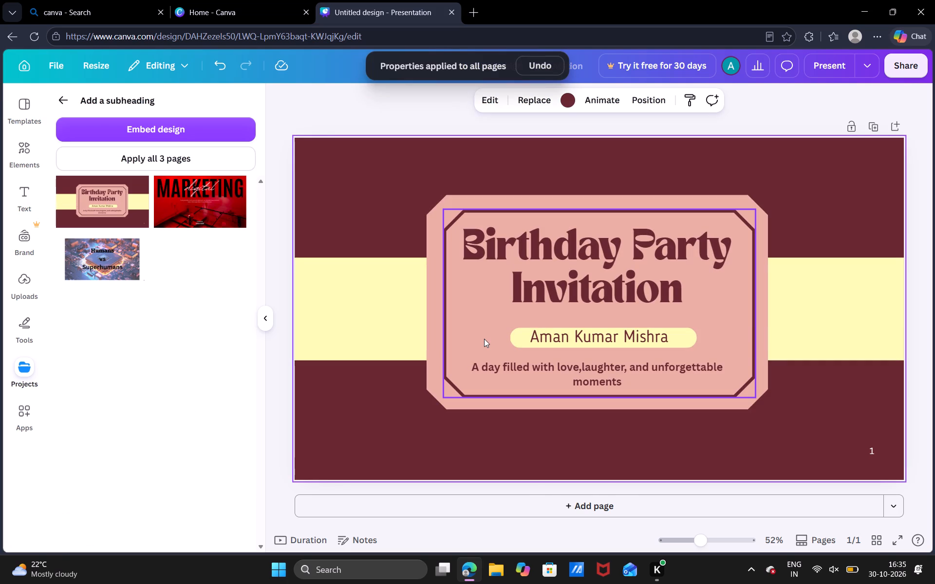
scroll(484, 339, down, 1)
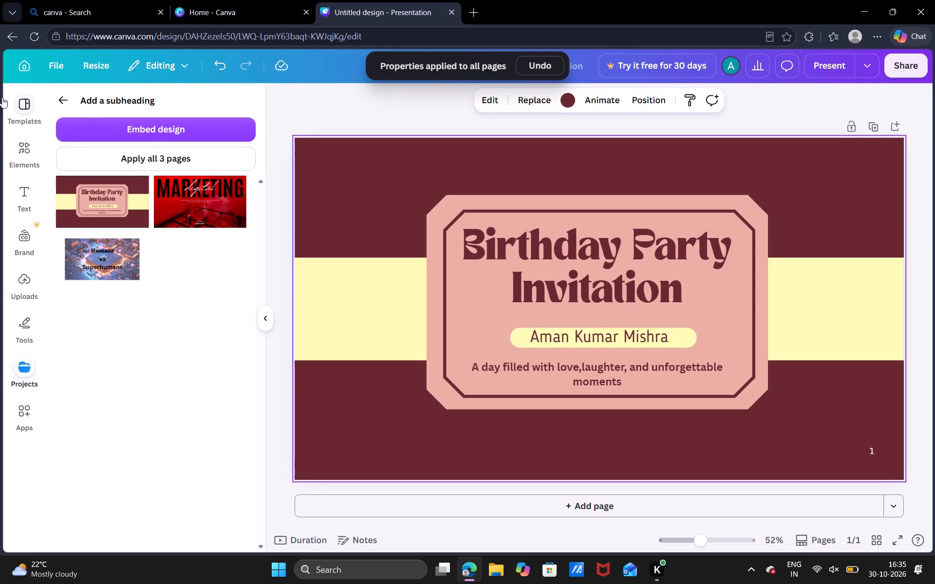
Apply the "art history" cover page of the Brown and Beige Elegant Classic Art History Presentation template to page 1.
click(23, 108)
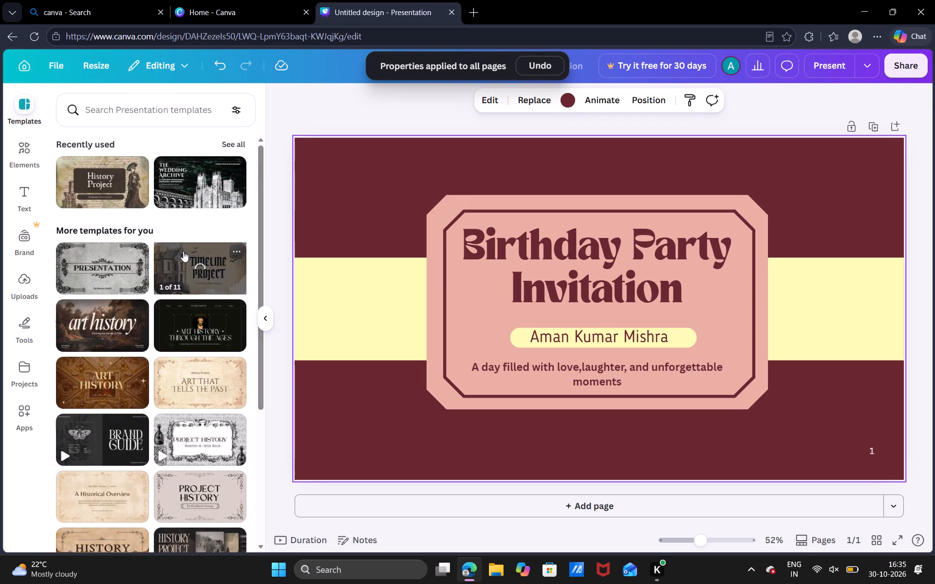
scroll(183, 251, down, 1)
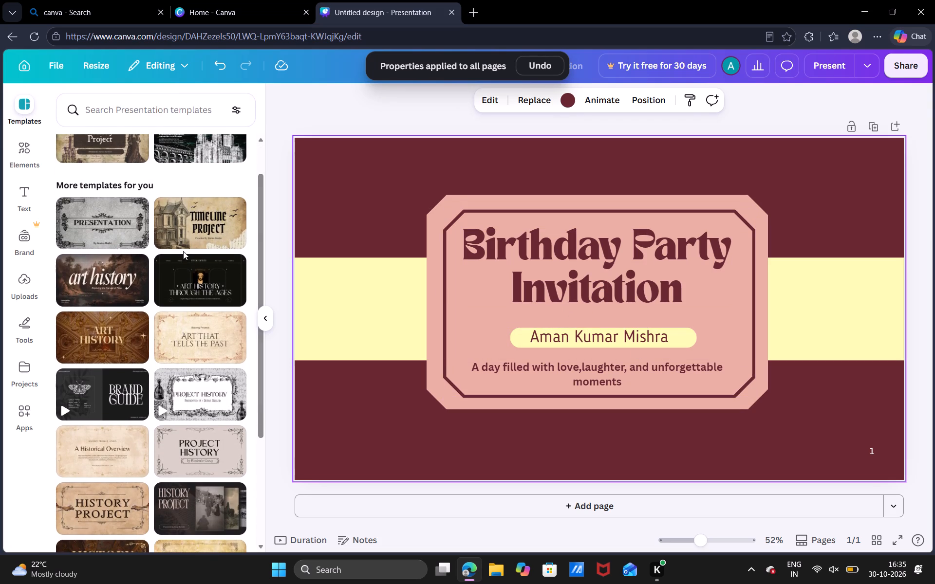
scroll(183, 251, down, 2)
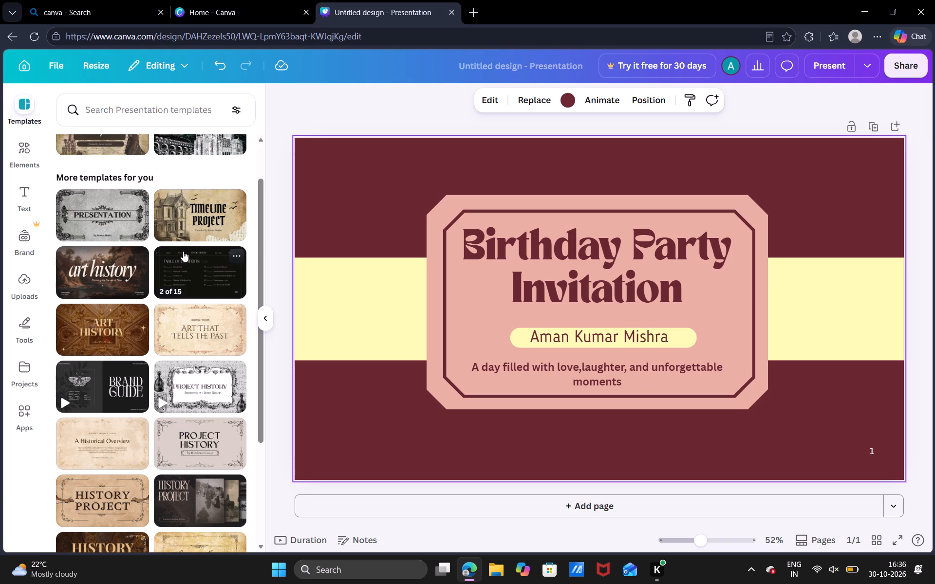
click(128, 256)
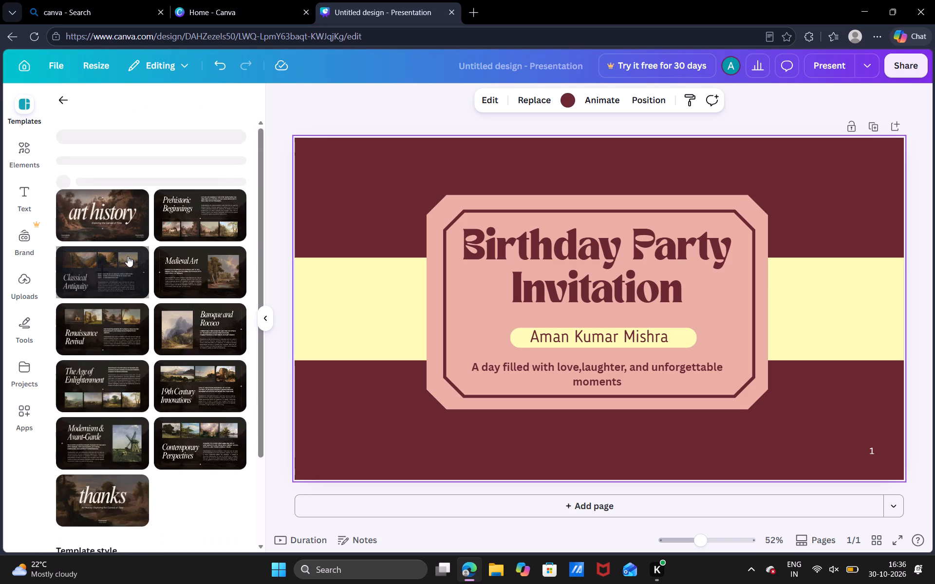
click(100, 284)
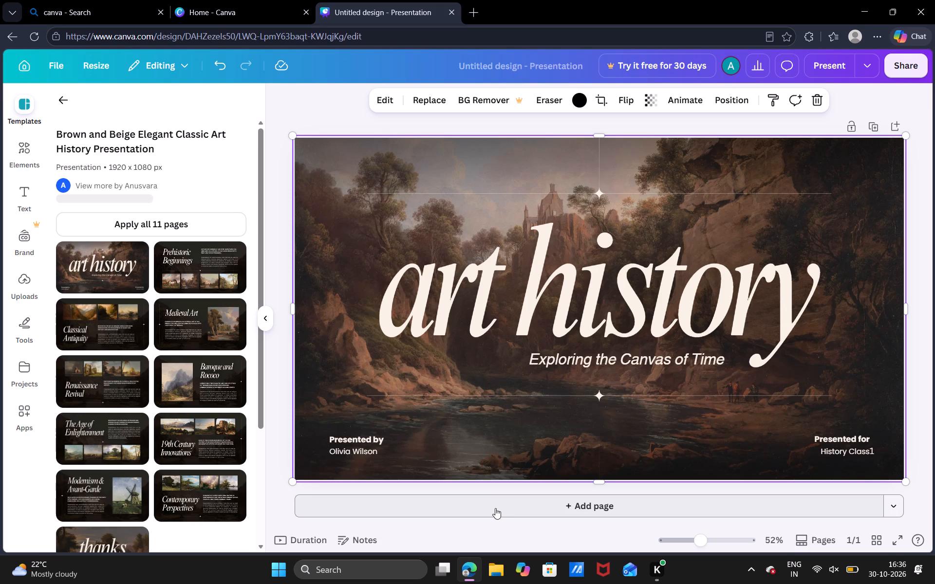
Add a blank second page to the presentation and bring up the text styles for it.
click(495, 508)
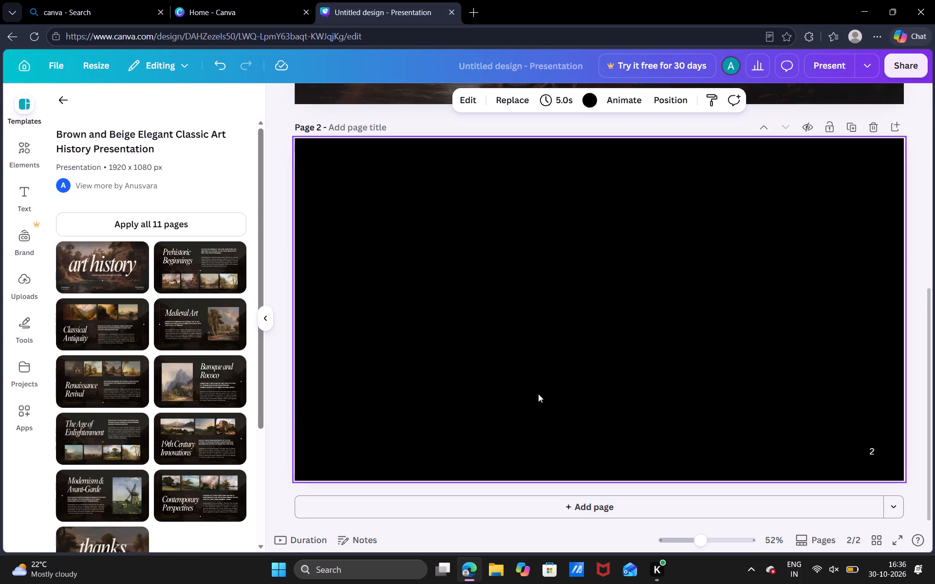
scroll(538, 394, up, 7)
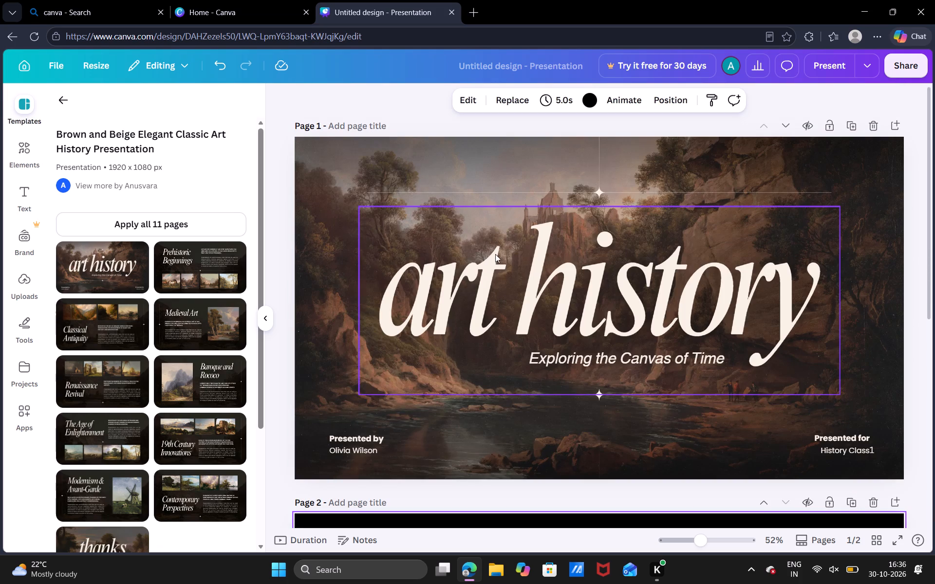
click(495, 254)
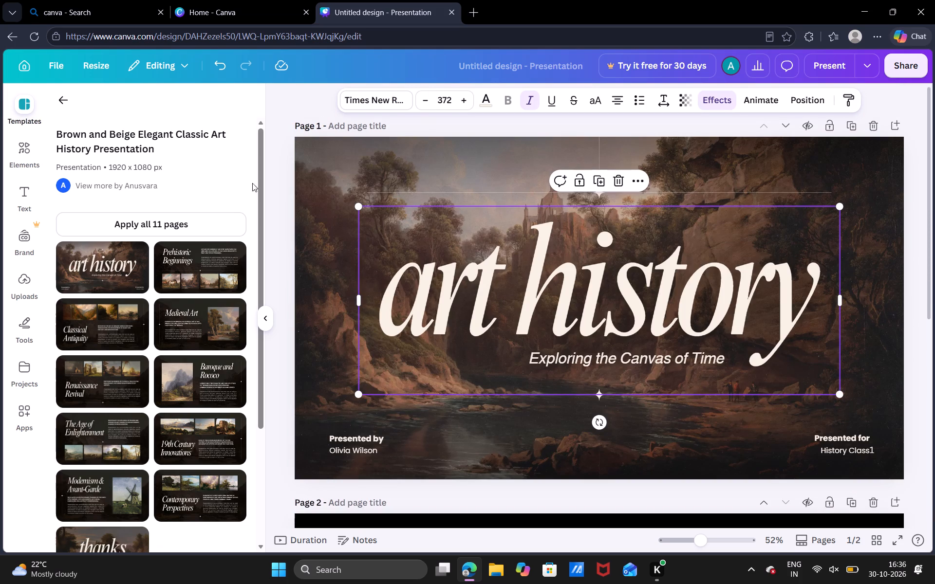
click(23, 196)
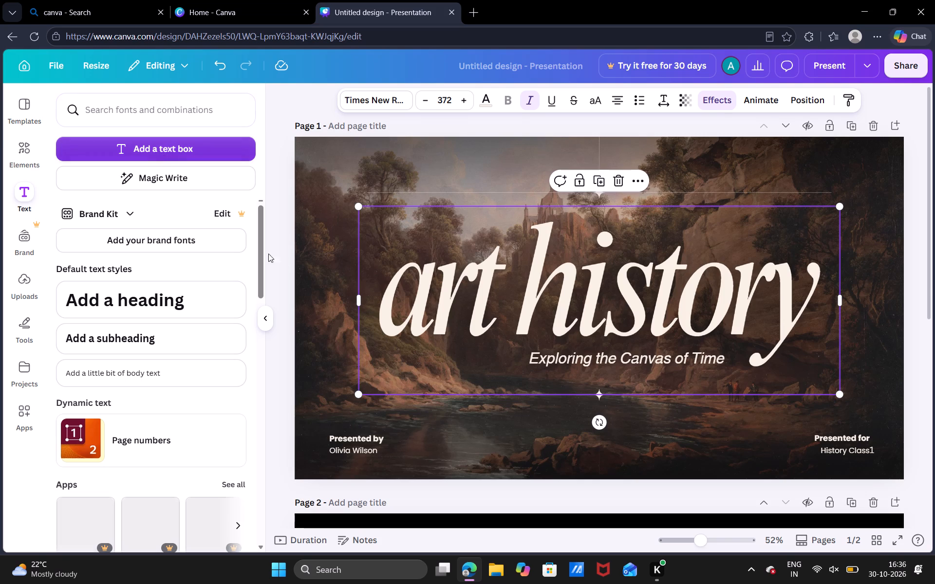
scroll(348, 331, down, 4)
click(385, 307)
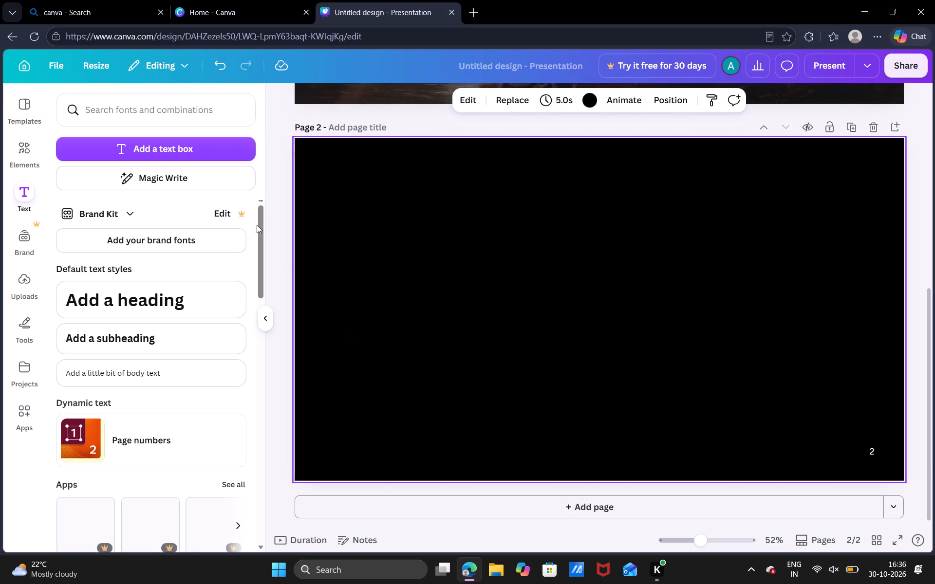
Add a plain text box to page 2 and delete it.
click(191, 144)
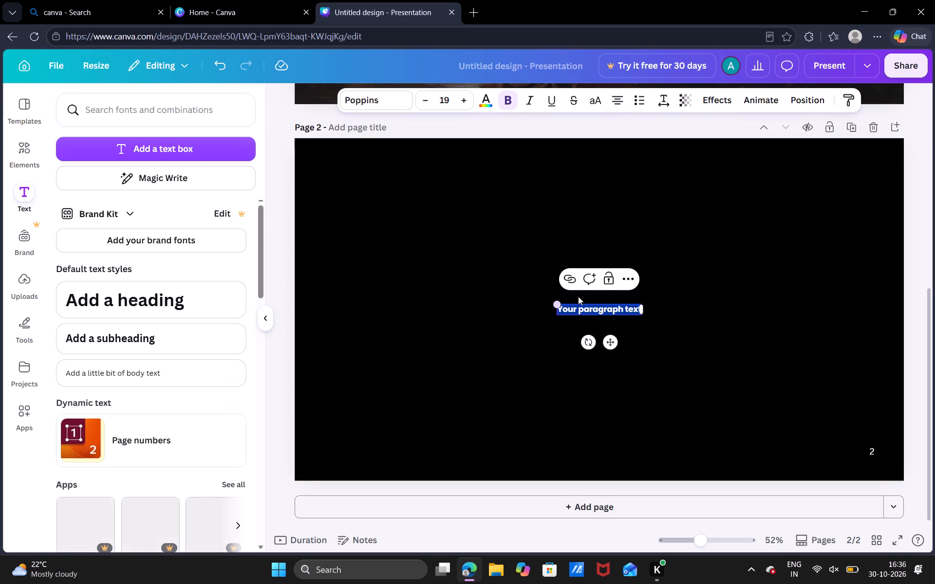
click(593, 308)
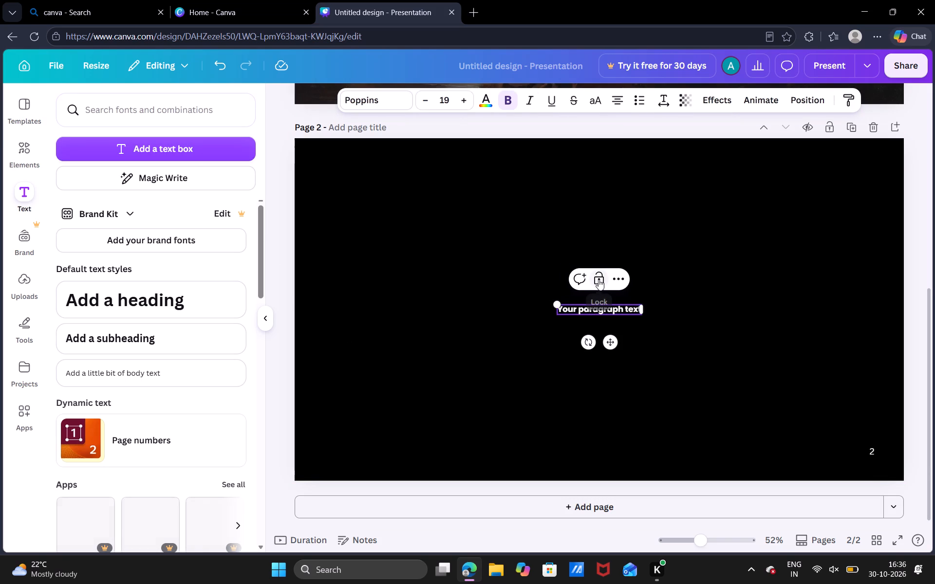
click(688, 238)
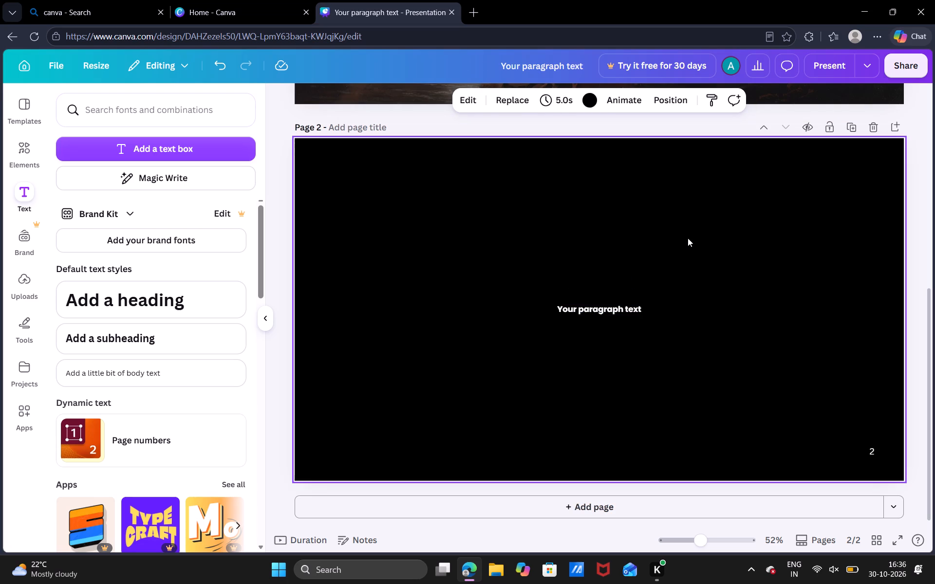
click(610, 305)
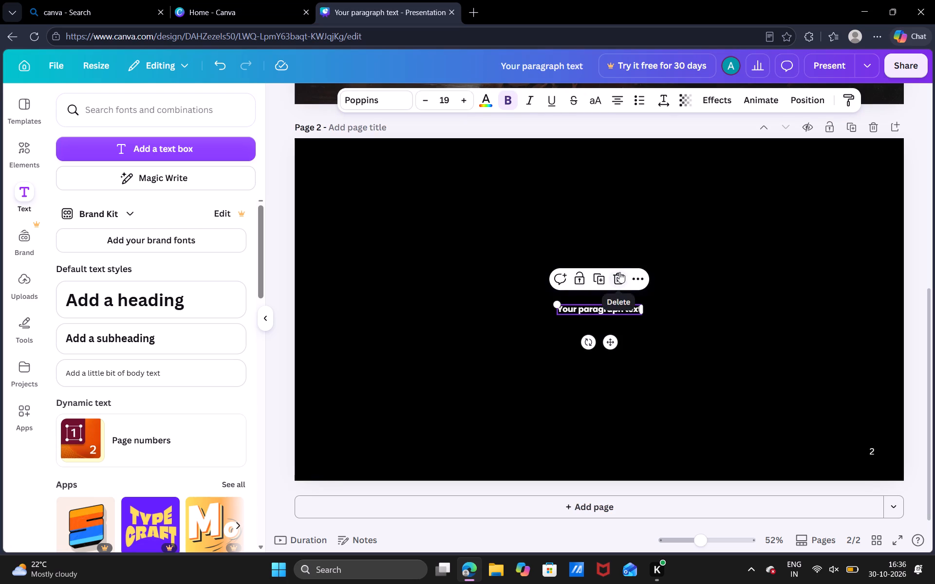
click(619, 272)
Add a heading to page 2 with the text "art history".
click(206, 290)
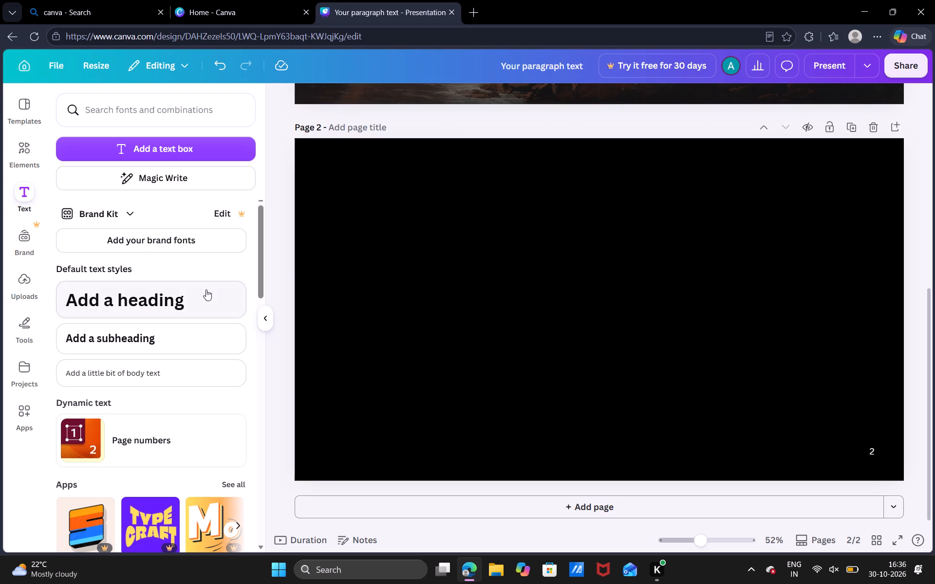
key(BackSpace)
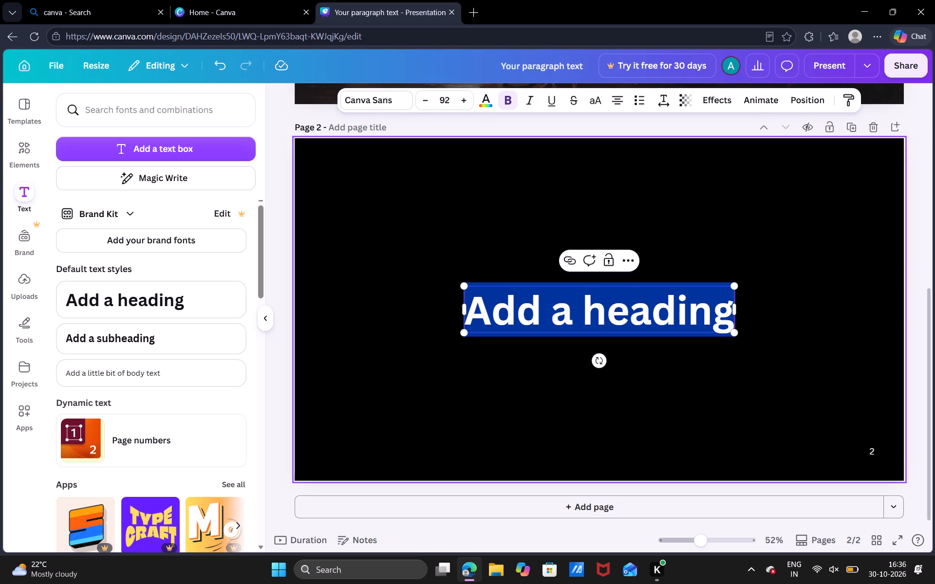
scroll(689, 247, up, 1)
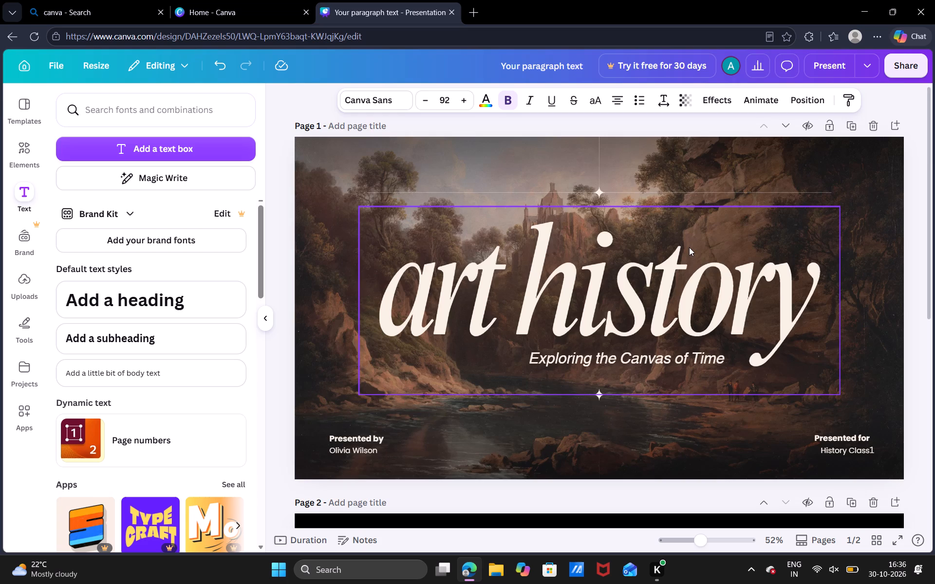
scroll(689, 247, up, 1)
text(art history)
Check the font of the cover title on page 1 and set page 2's "art history" heading to Times New Roman.
scroll(663, 180, up, 1)
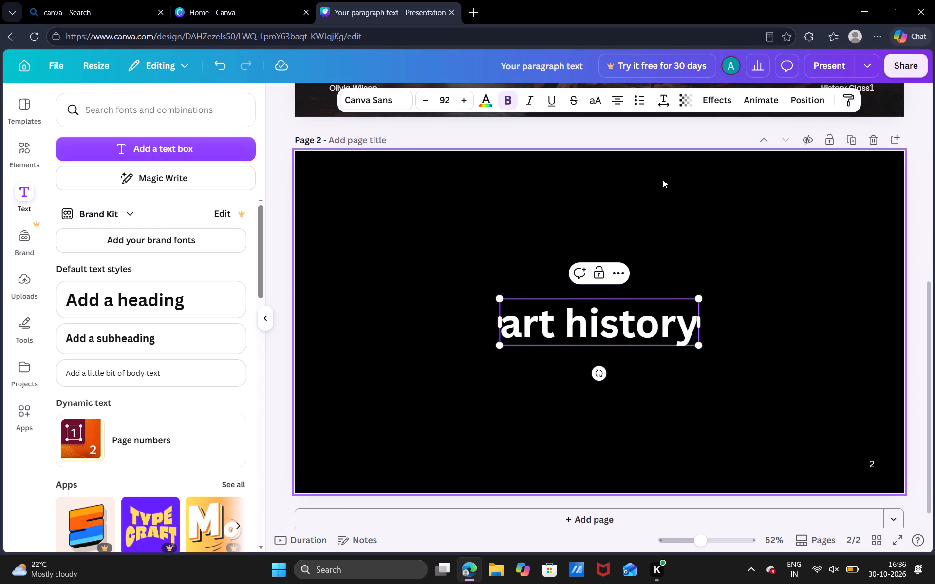
scroll(663, 180, up, 3)
click(572, 229)
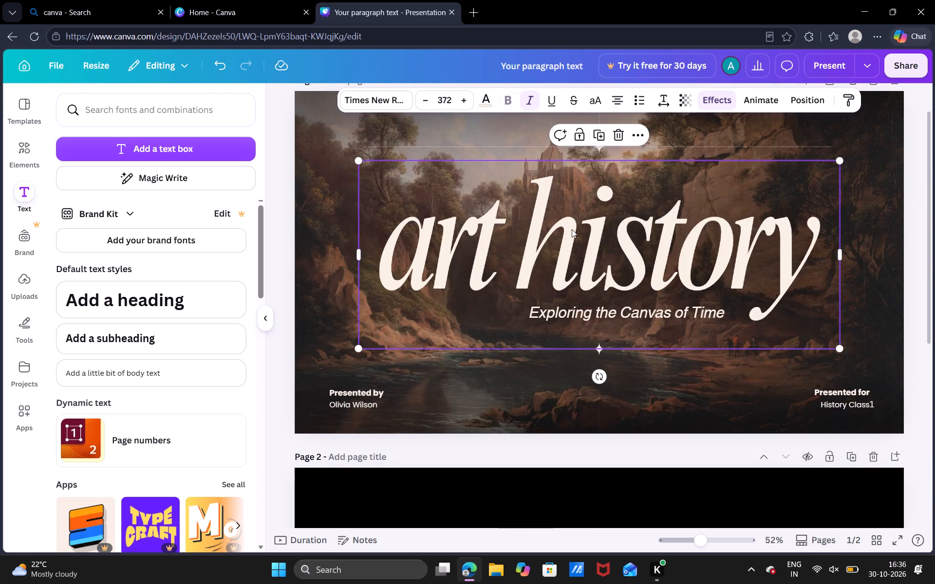
scroll(572, 229, down, 4)
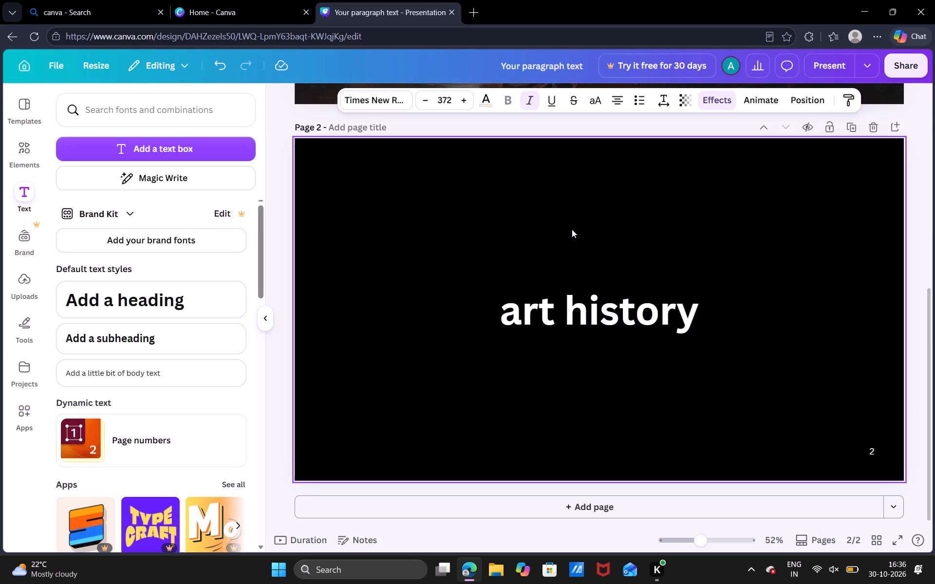
click(551, 297)
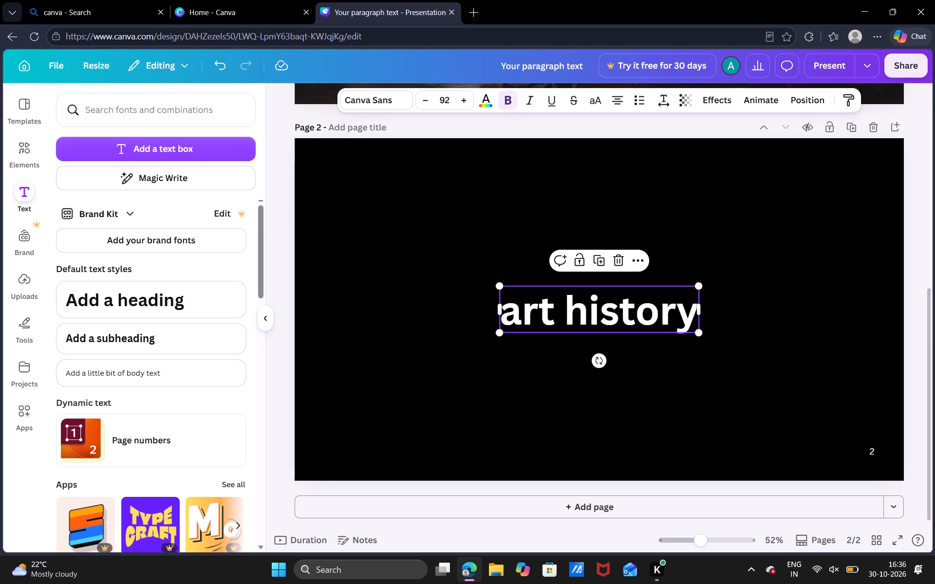
click(351, 98)
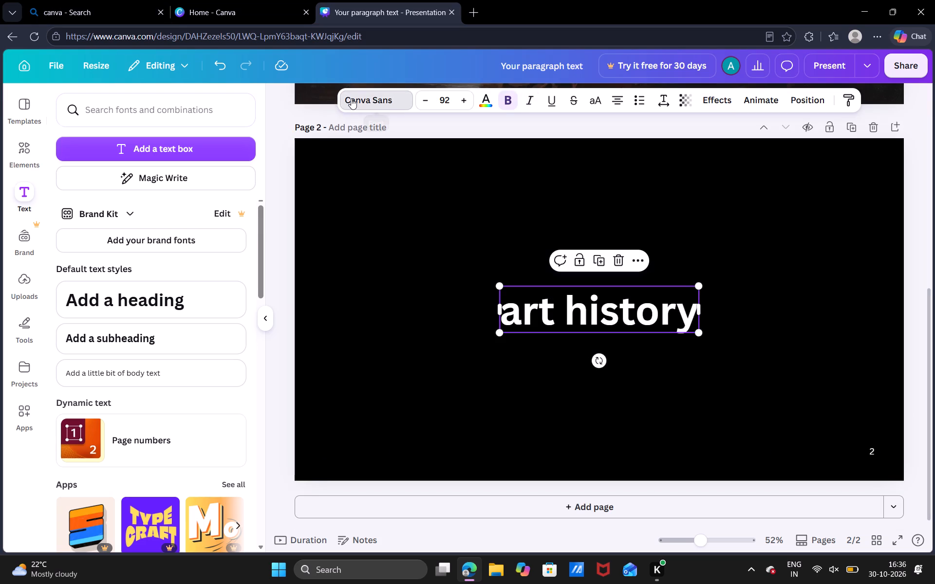
click(175, 170)
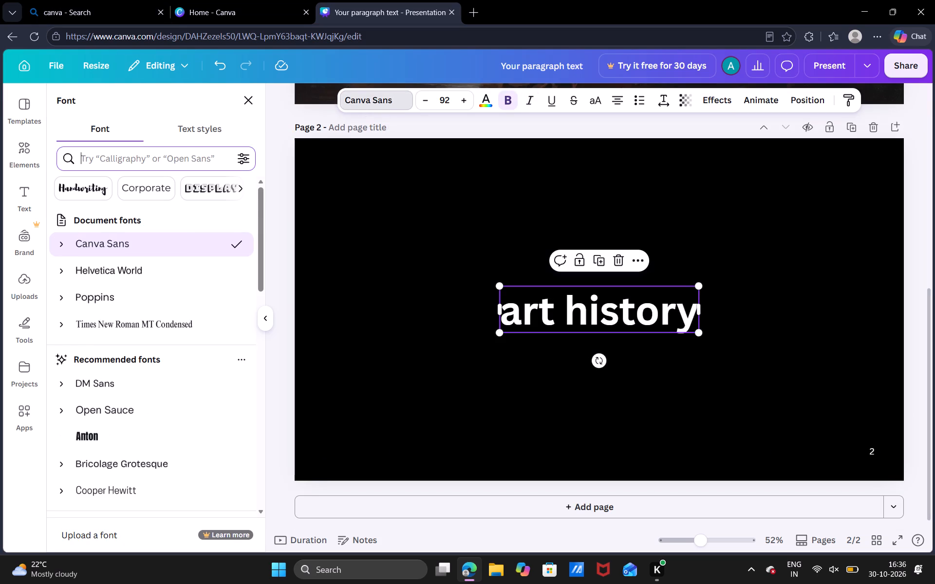
text(times new)
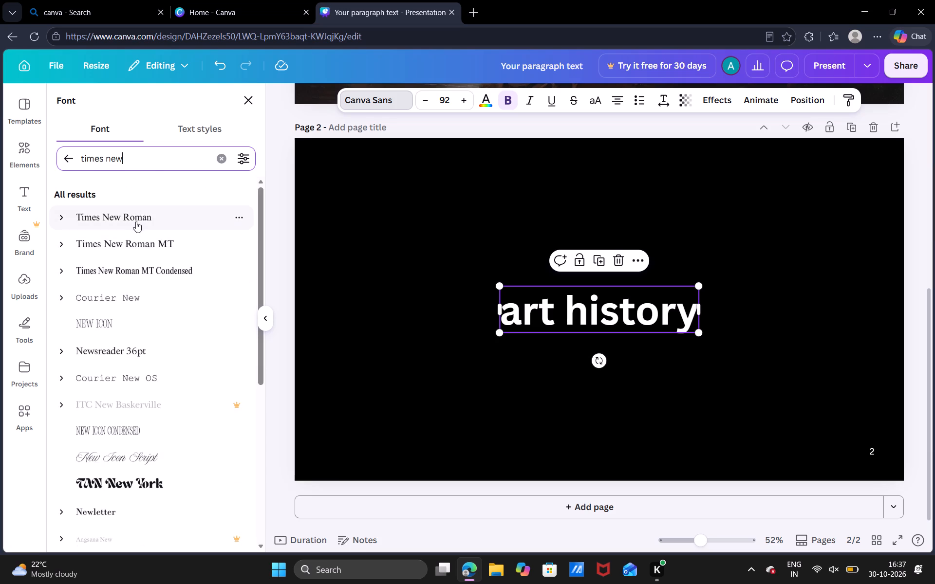
click(138, 219)
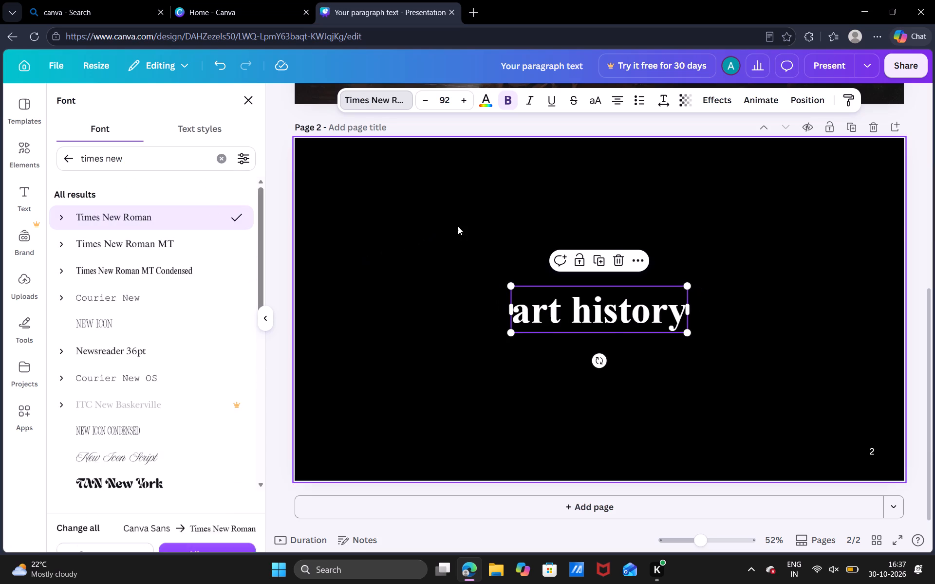
Set page 2's "art history" heading to size 372 and move the enlarged text up so both lines fall over the page.
click(452, 105)
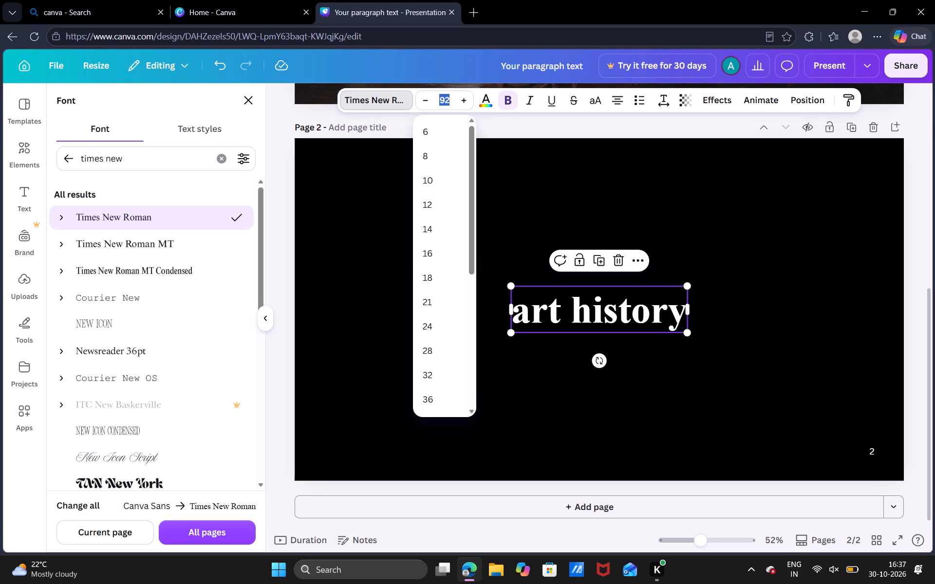
key(BackSpace)
text(372)
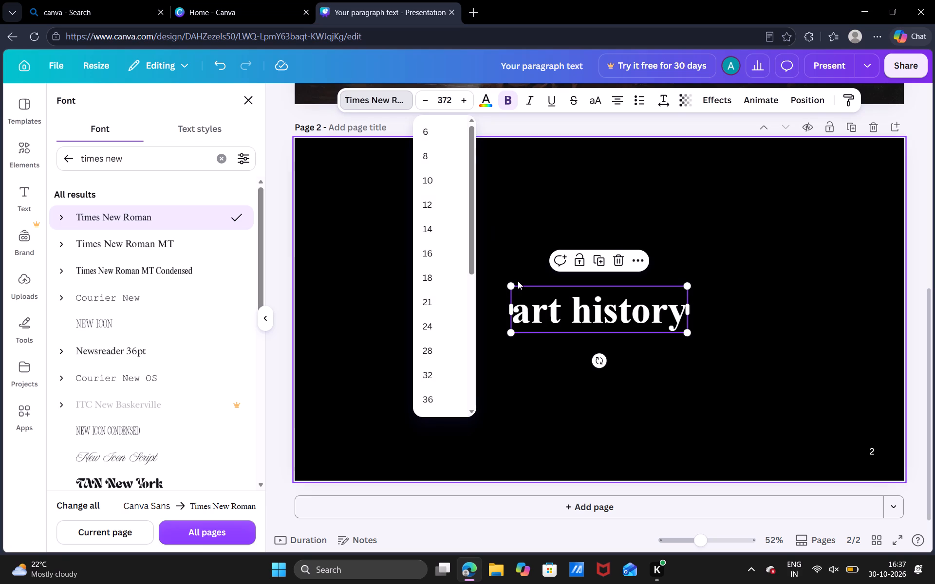
key(Return)
scroll(693, 328, down, 5)
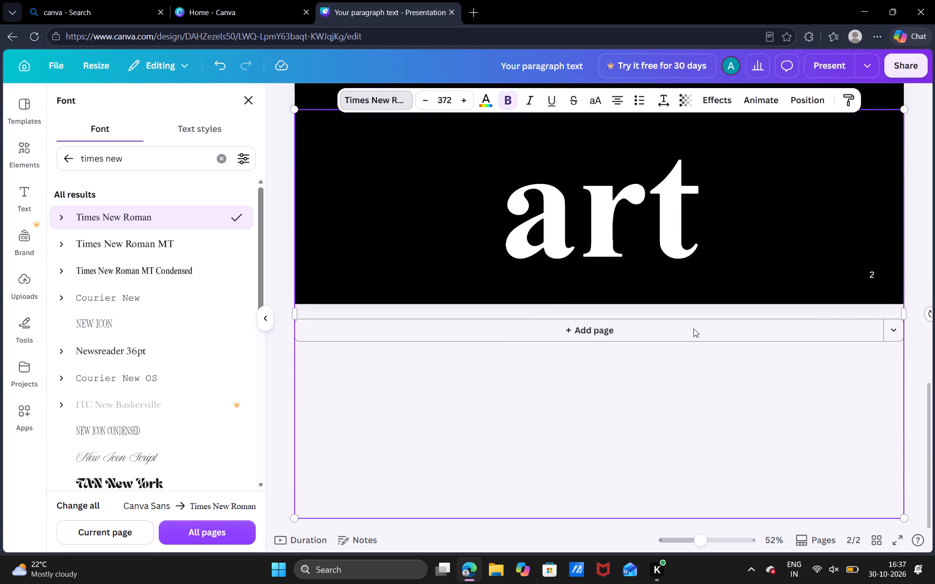
scroll(693, 328, up, 2)
drag(632, 381, 609, 178)
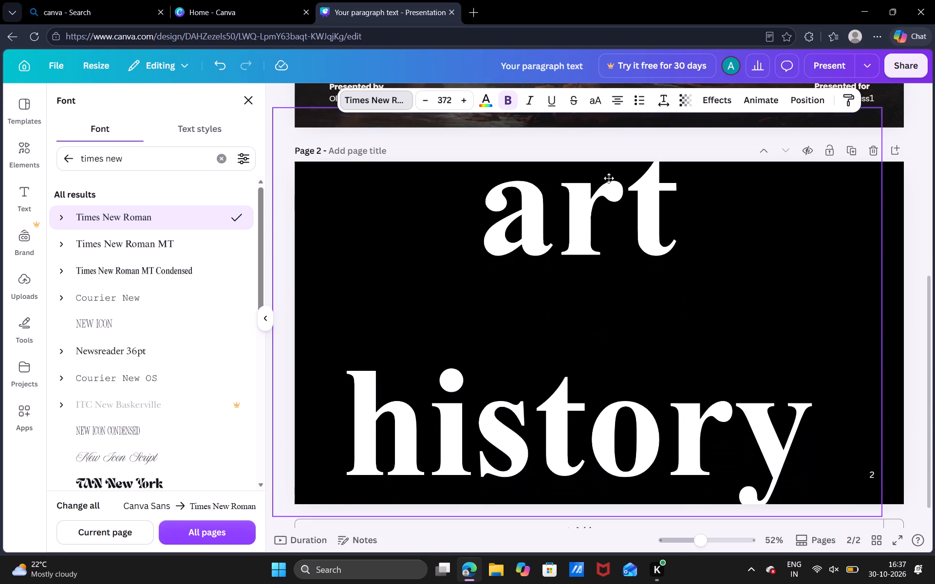
drag(609, 178, 609, 179)
Try Times New Roman MT on the page 2 heading and settle on Times New Roman MT Condensed.
click(180, 242)
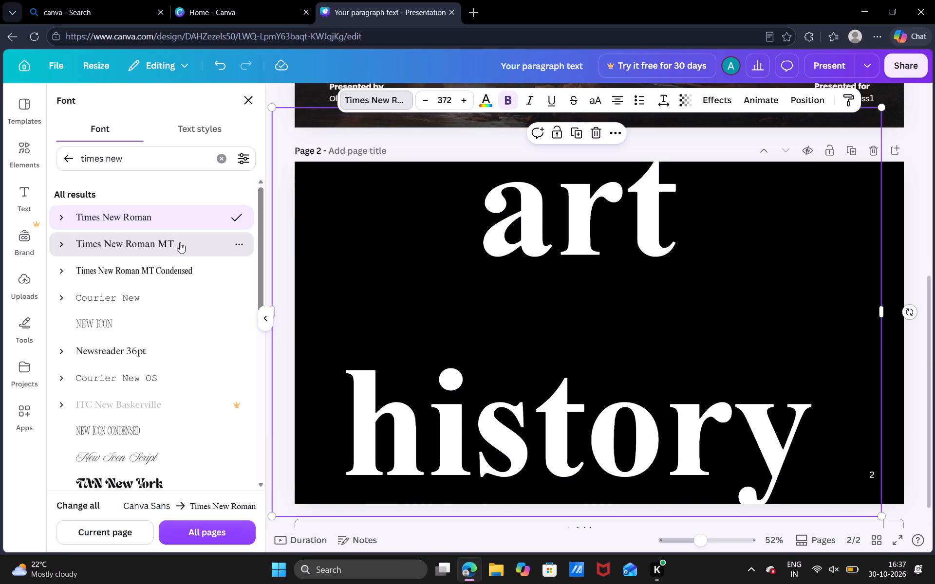
click(165, 266)
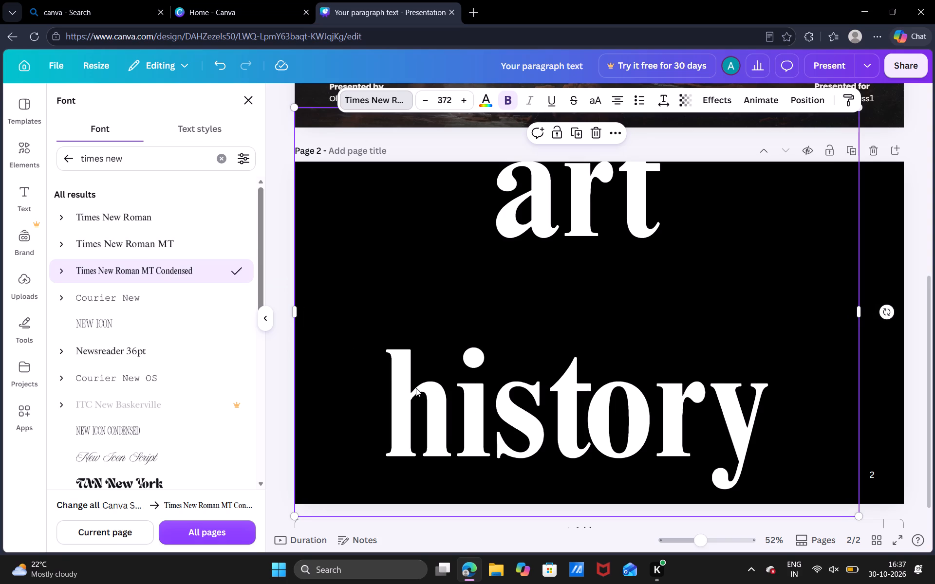
Check the font of the cover title on page 1 and compare its look with the heading on page 2.
scroll(416, 388, up, 5)
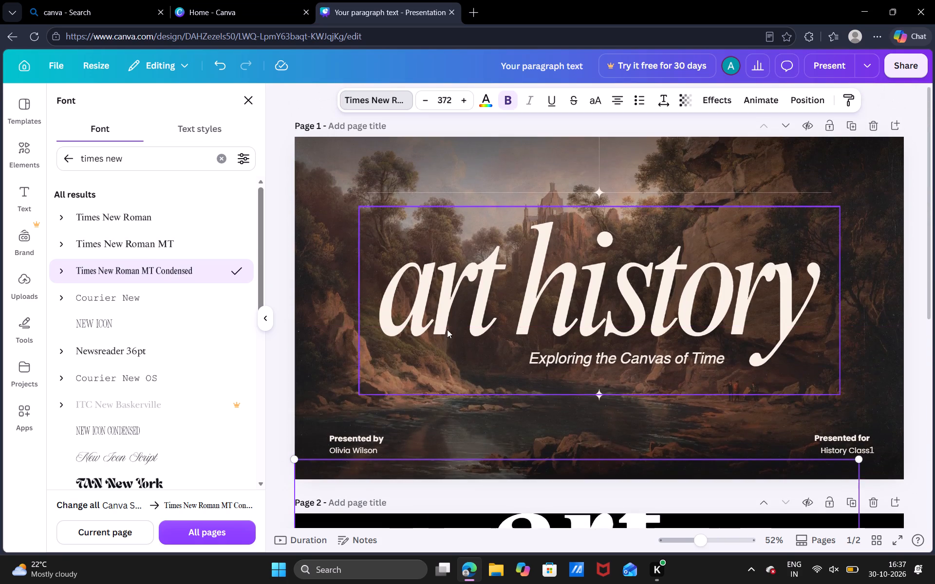
click(447, 319)
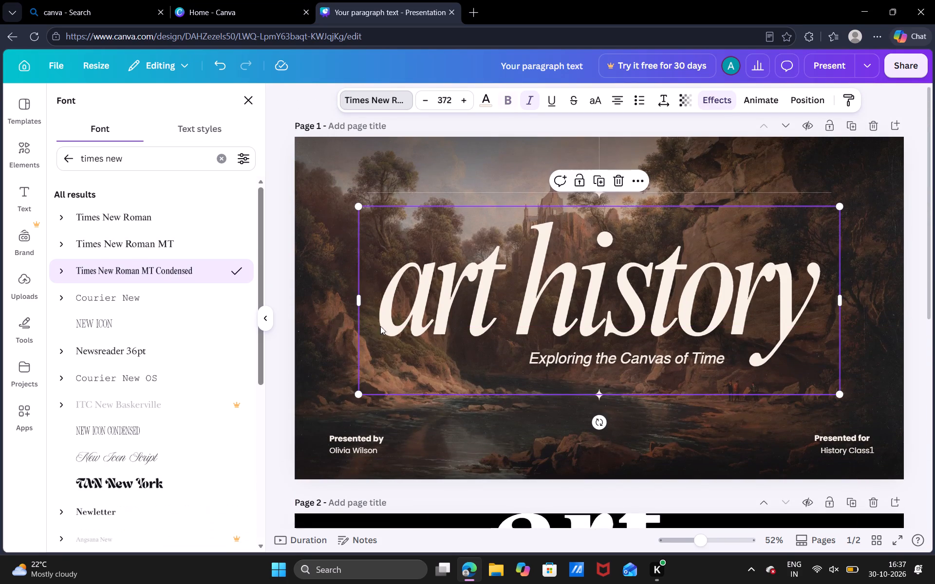
click(380, 97)
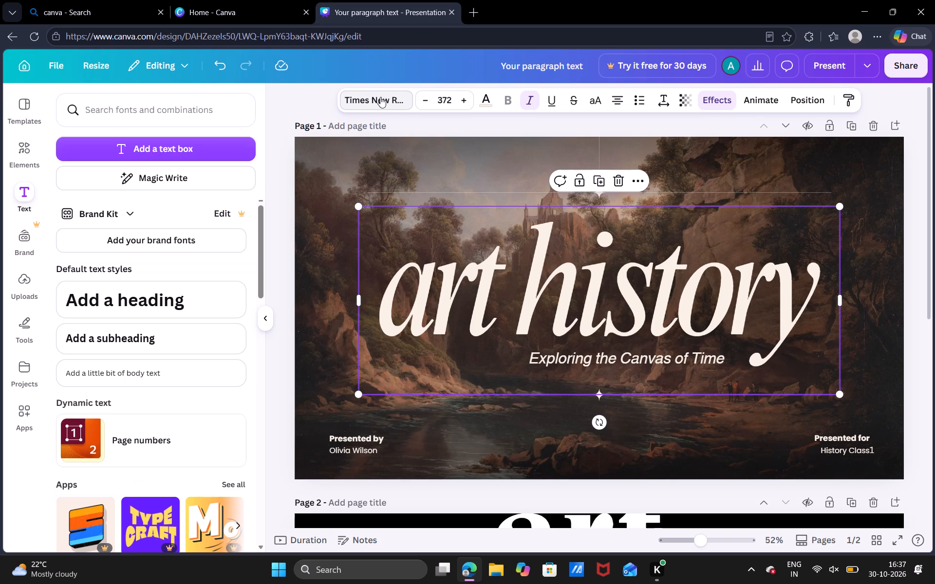
click(380, 97)
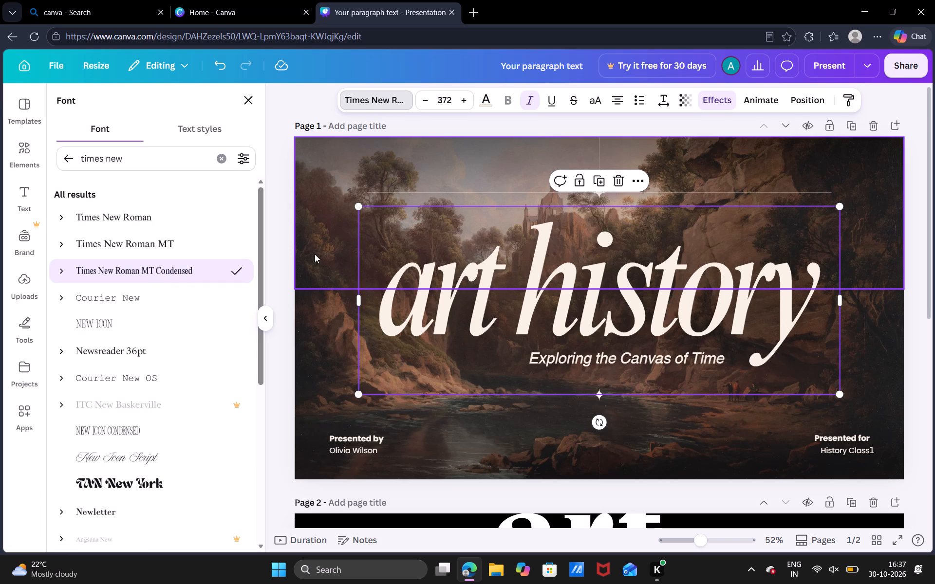
scroll(331, 260, down, 3)
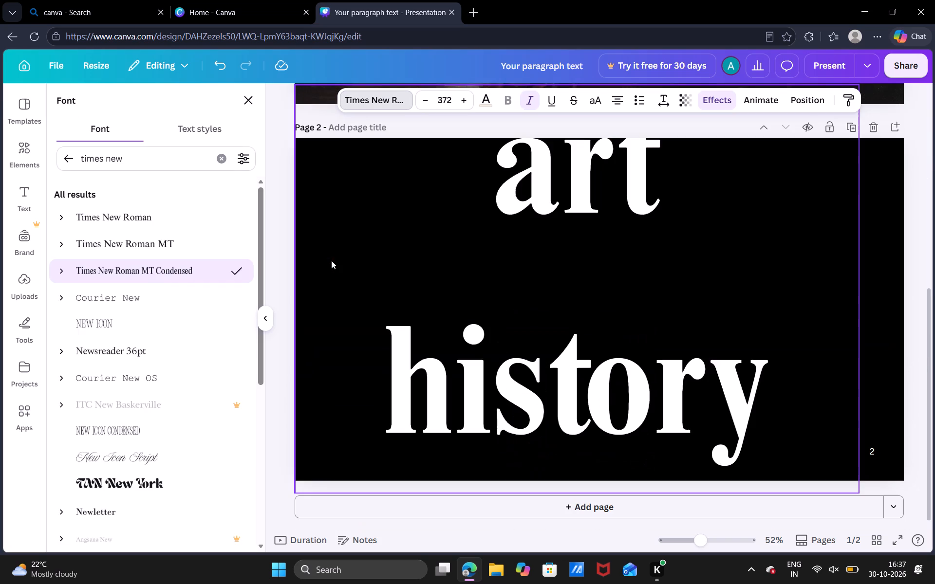
scroll(331, 260, down, 1)
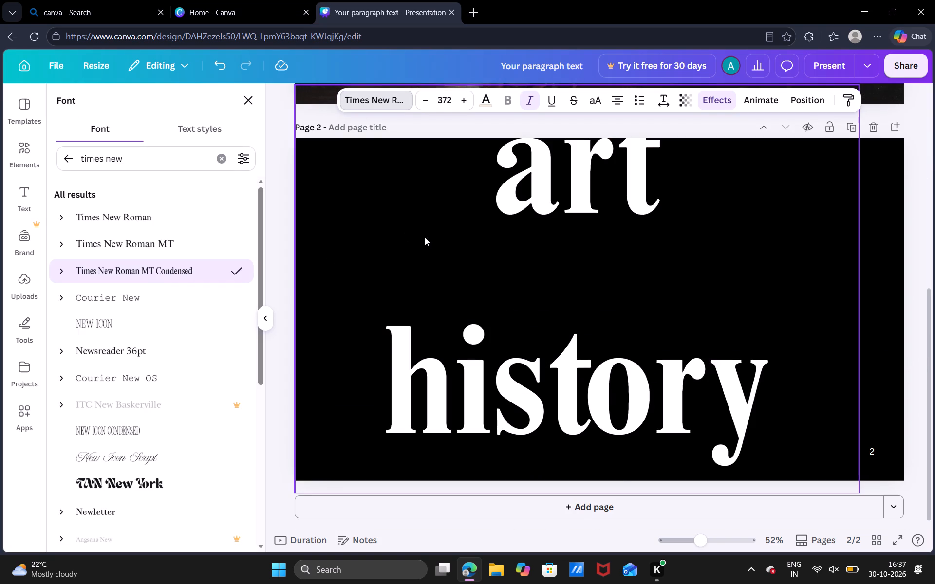
click(425, 237)
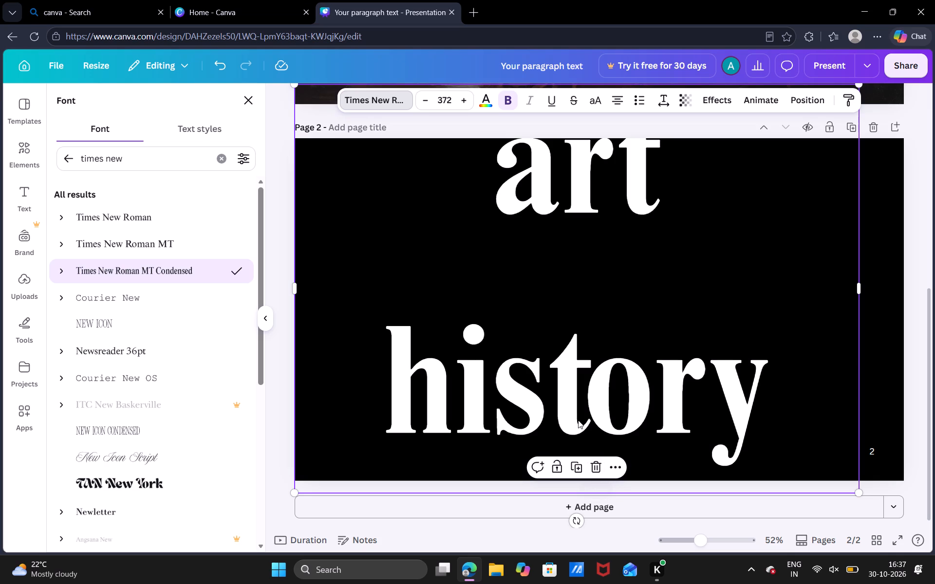
scroll(469, 323, up, 2)
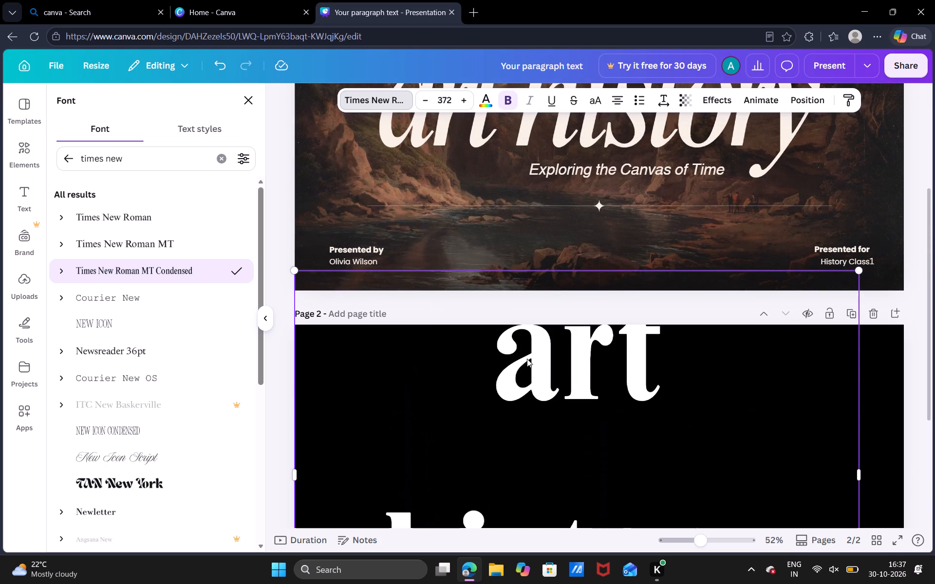
scroll(534, 367, down, 3)
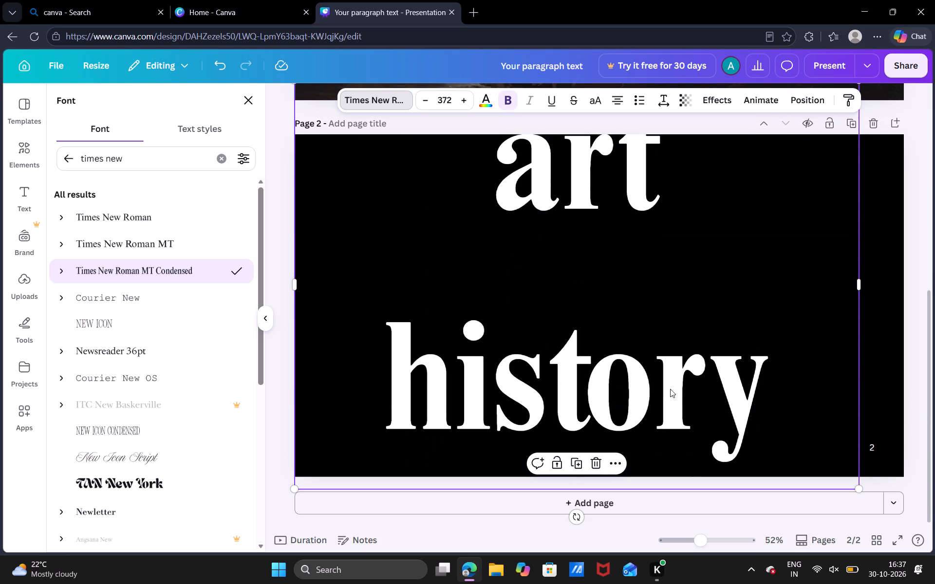
Delete the word "history" from the page 2 heading, leaving only "art".
click(769, 358)
key(BackSpace)
key(BackSpace)
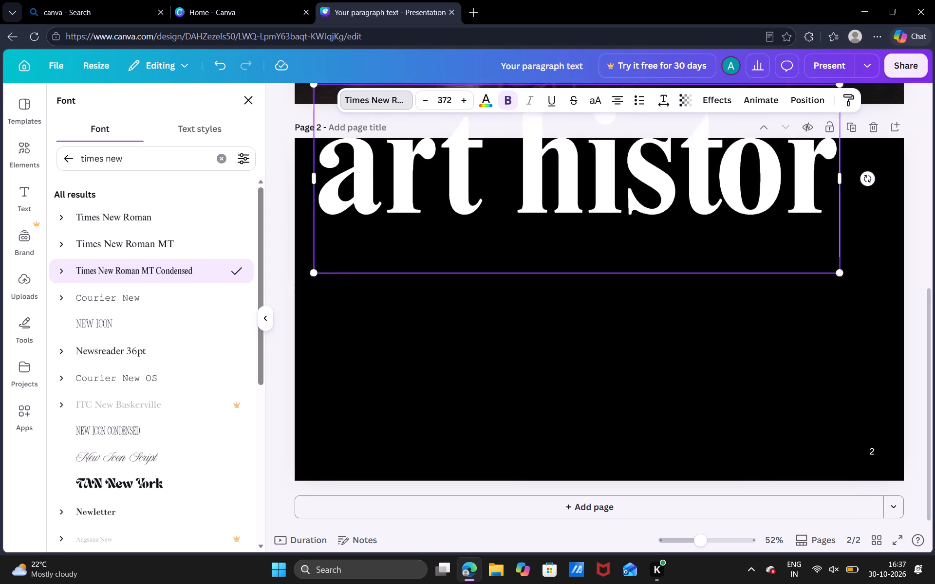
key(BackSpace)
key(BackSpace)
key(BackSpace)
key(BackSpace)
key(BackSpace)
key(BackSpace)
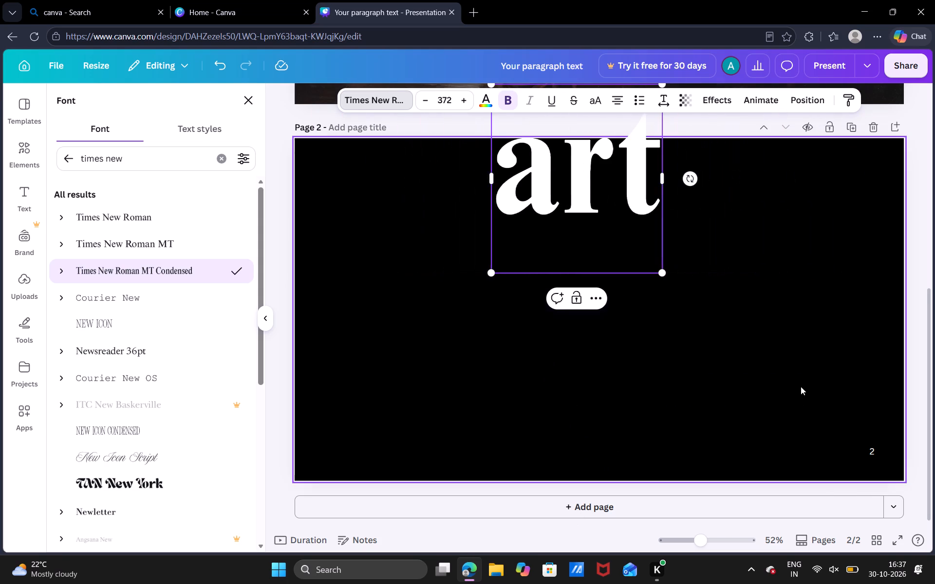
click(742, 365)
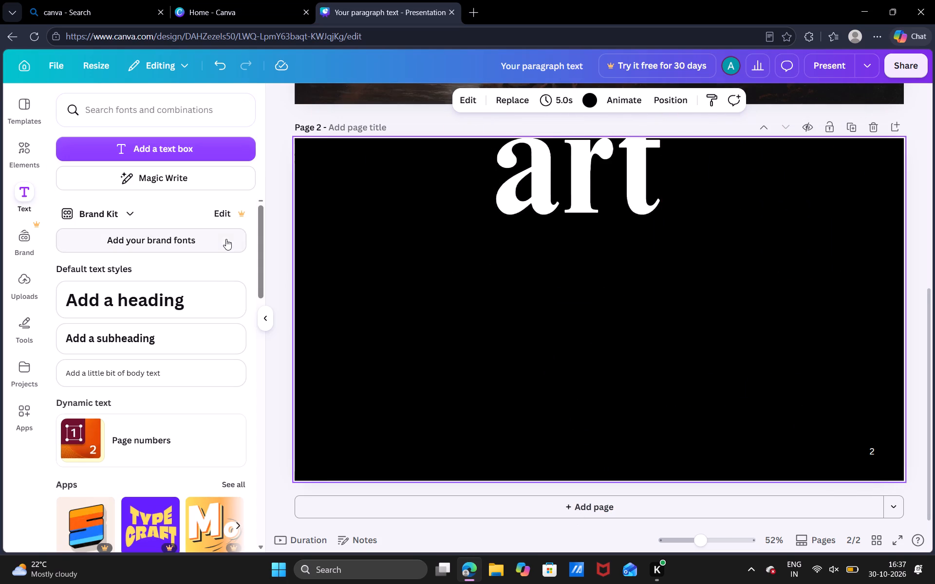
Add a separate heading "history" to page 2 in Times New Roman MT Condensed at size 372.
click(154, 304)
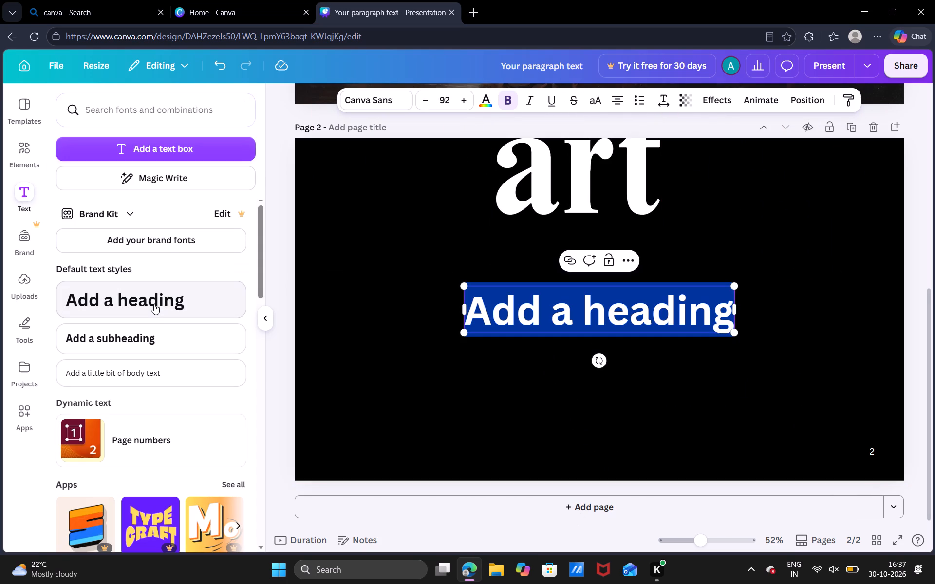
key(BackSpace)
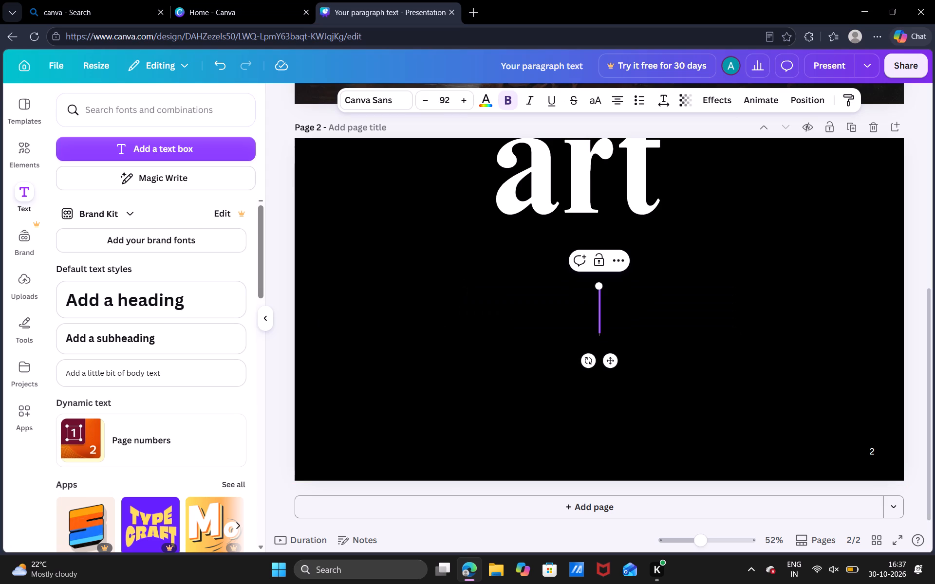
text(history)
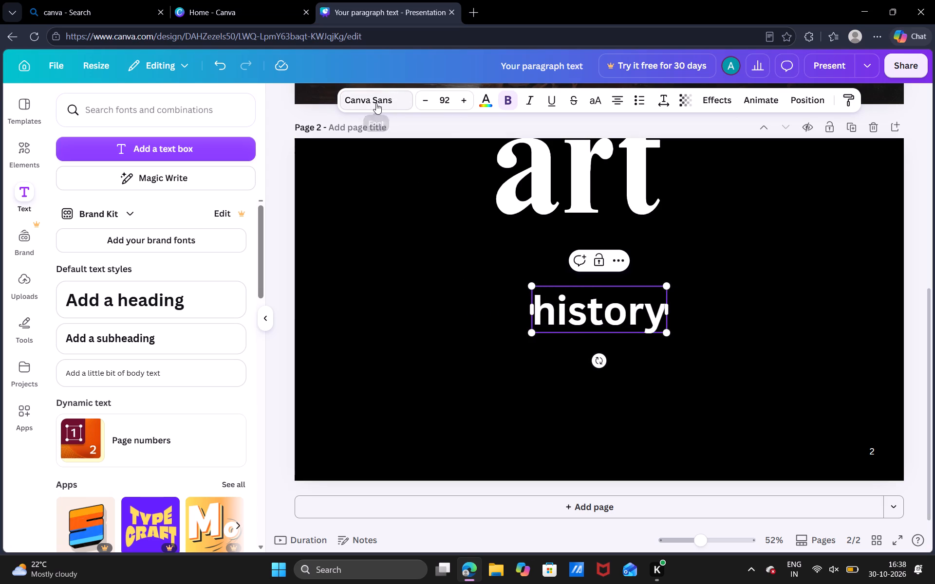
click(376, 103)
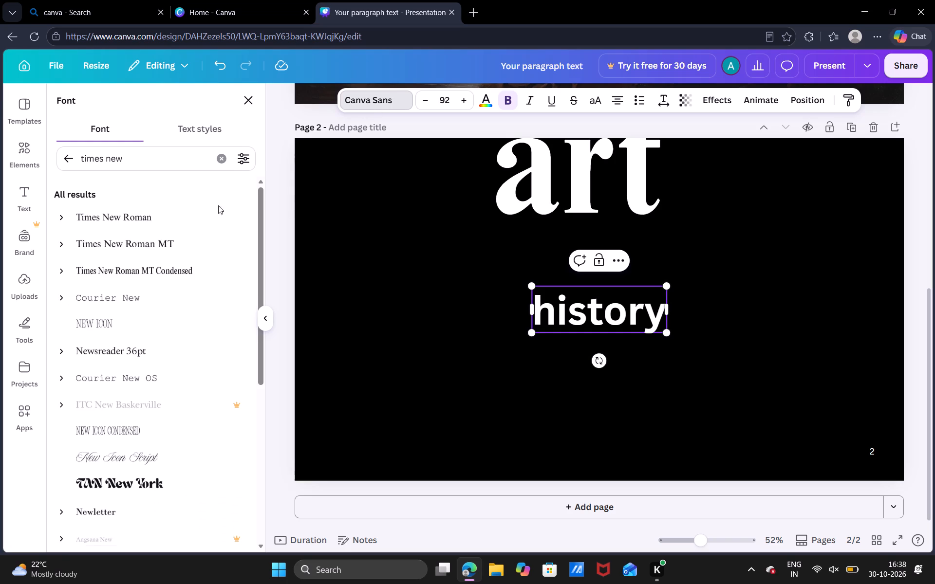
click(188, 277)
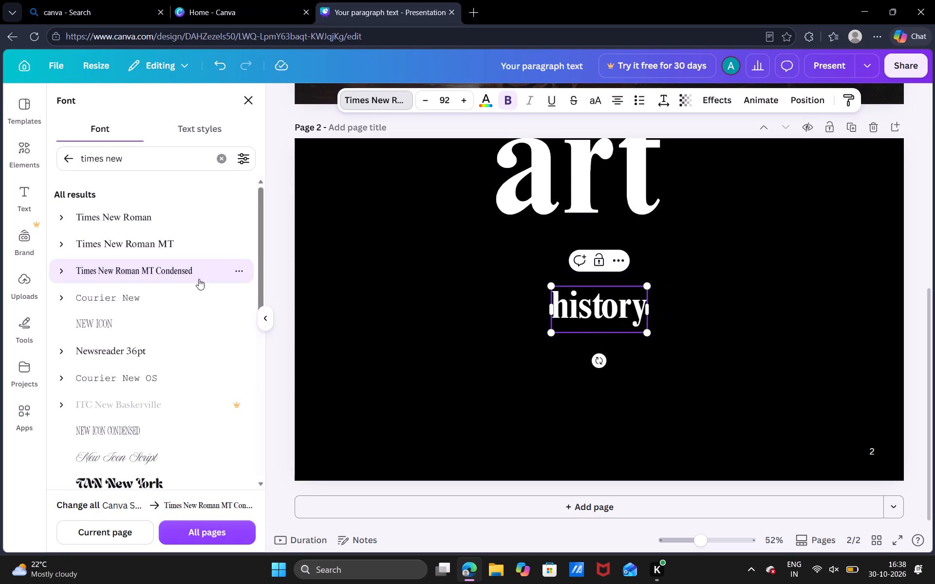
click(445, 103)
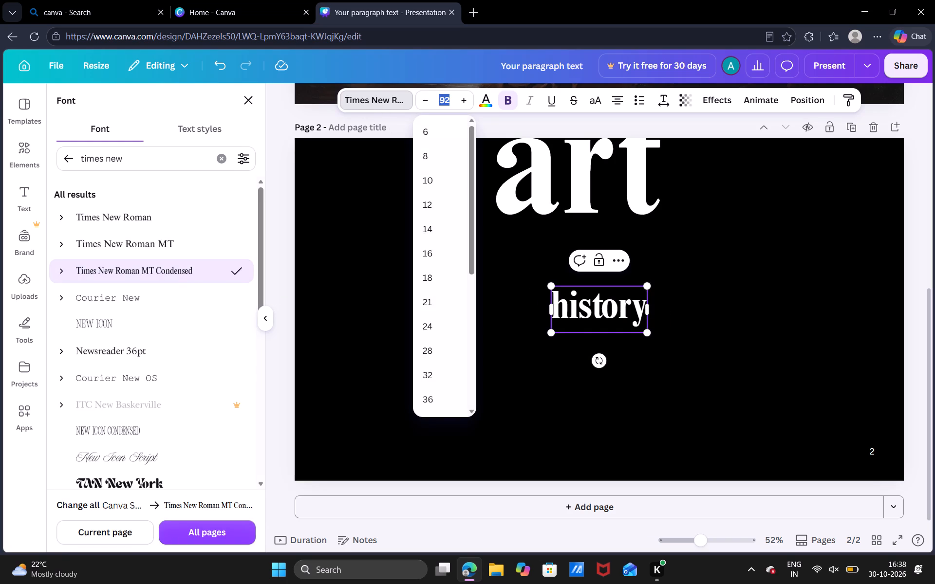
key(BackSpace)
text(372)
key(Return)
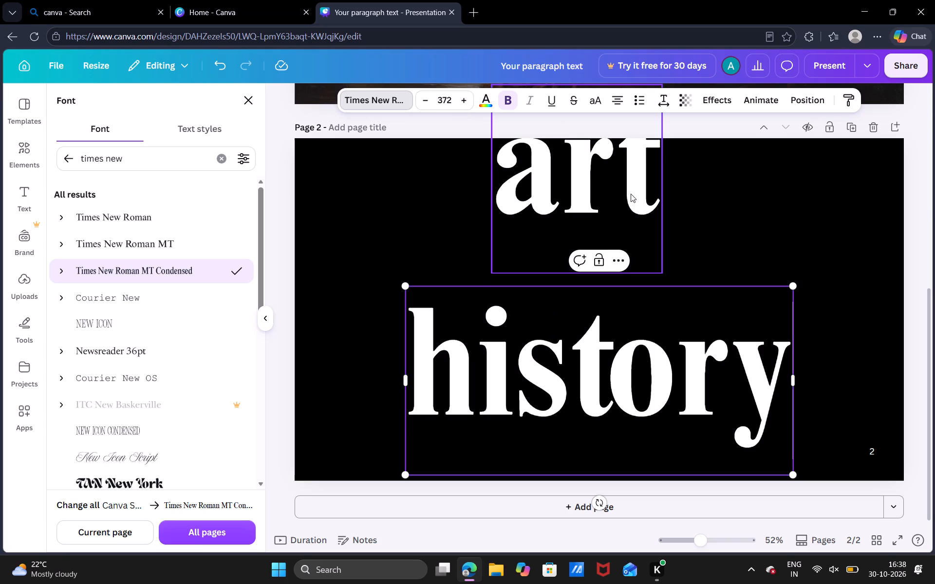
Place "art" and "history" side by side on one line across page 2, with a word gap between them.
drag(577, 202, 427, 290)
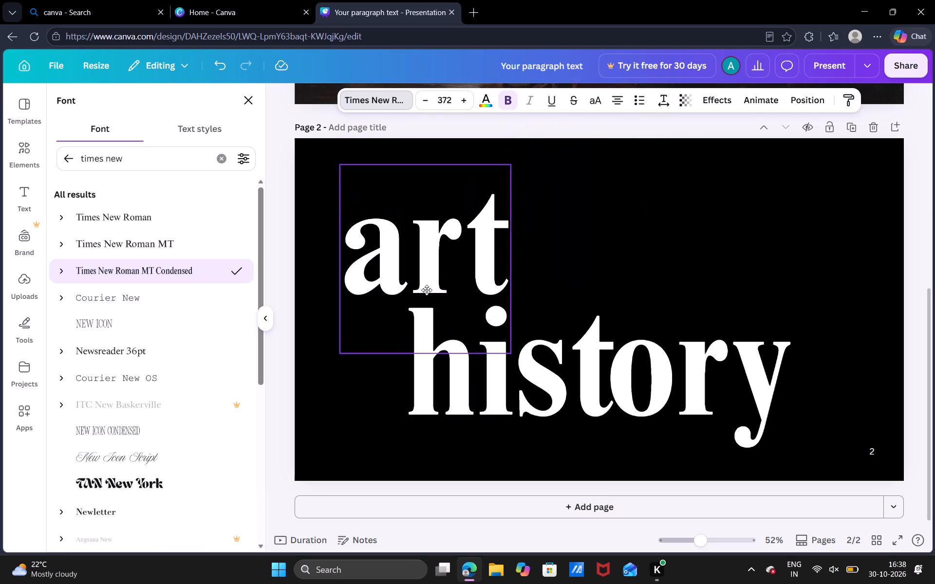
drag(427, 290, 416, 308)
drag(565, 382, 660, 289)
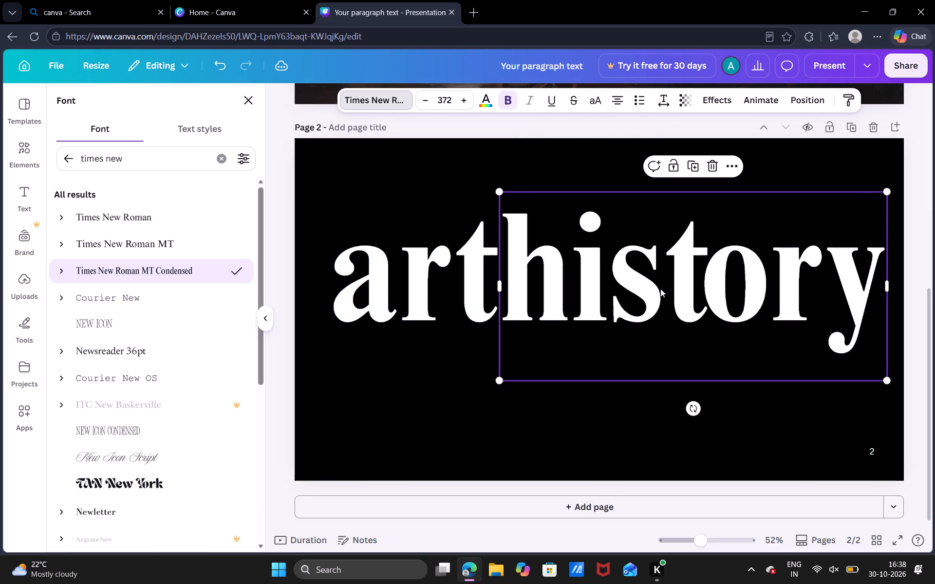
click(540, 417)
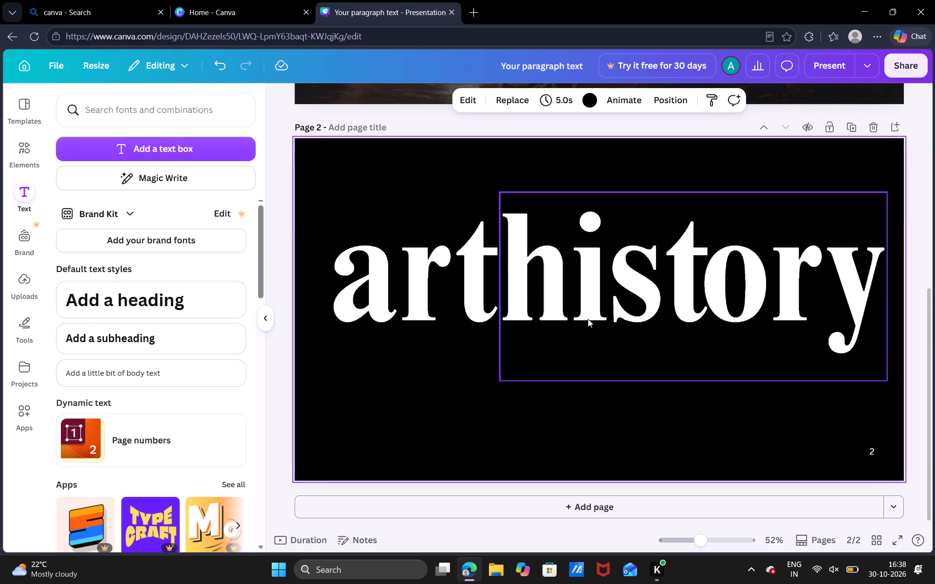
scroll(590, 315, up, 4)
scroll(590, 315, down, 2)
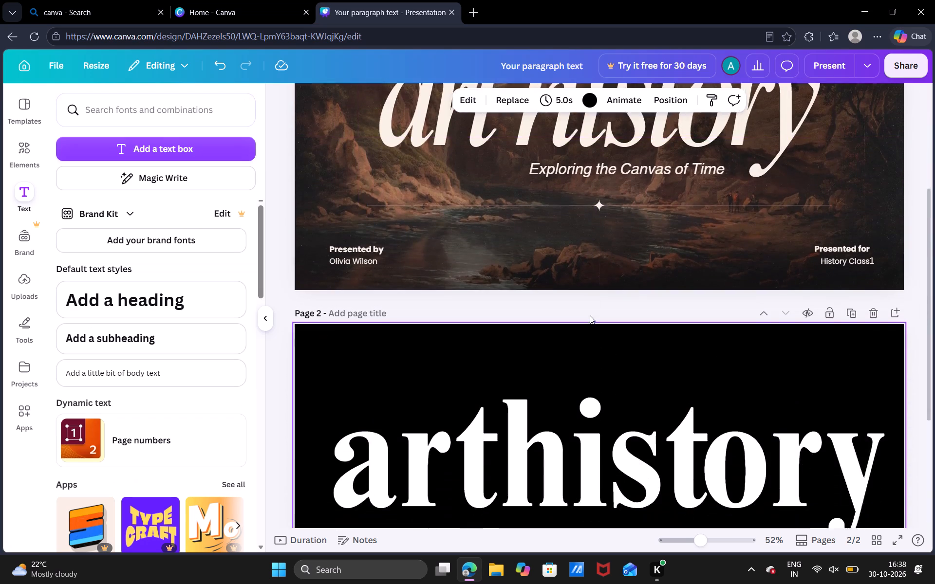
scroll(590, 315, down, 1)
drag(564, 290, 582, 289)
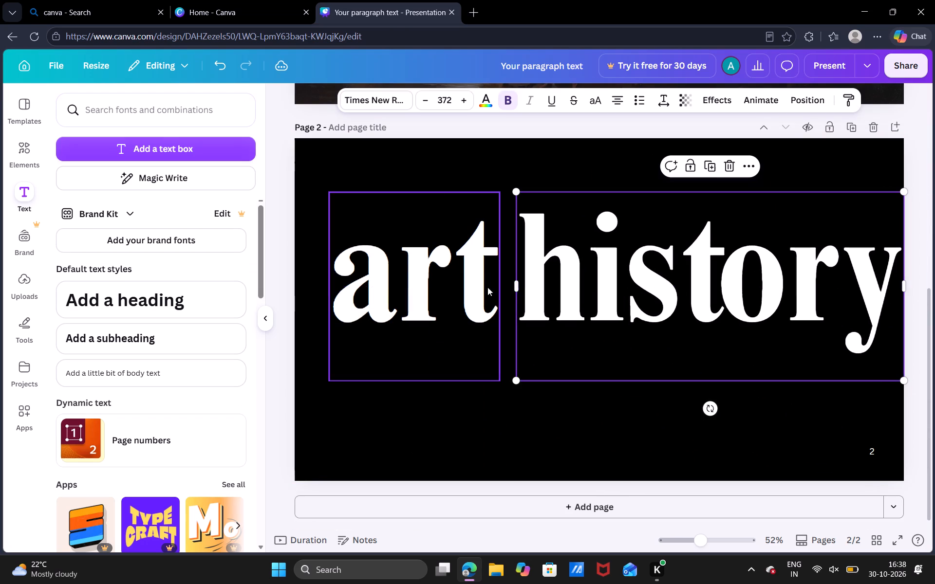
drag(478, 287, 471, 290)
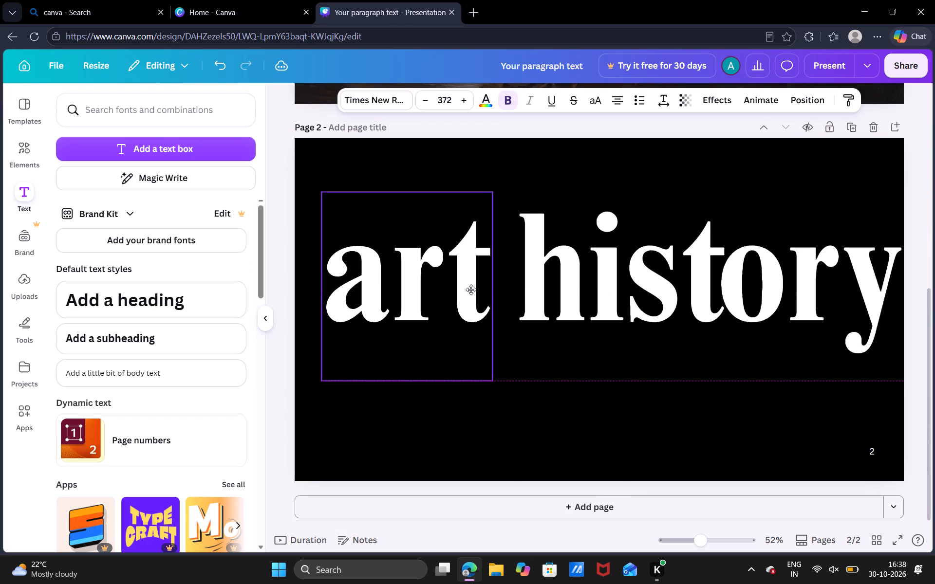
drag(471, 290, 469, 289)
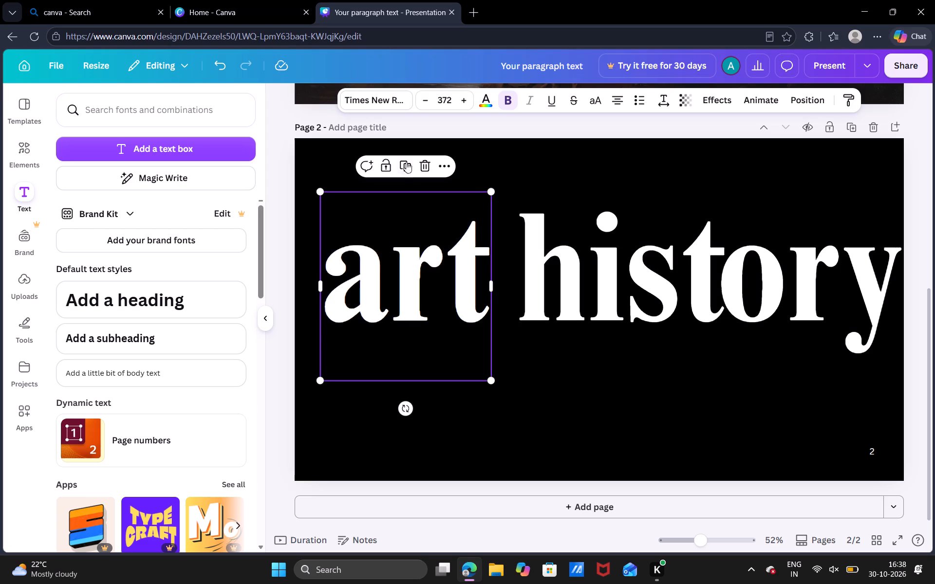
Try Times New Roman MT on the word "art" on page 2 and switch it to Times New Roman.
click(380, 101)
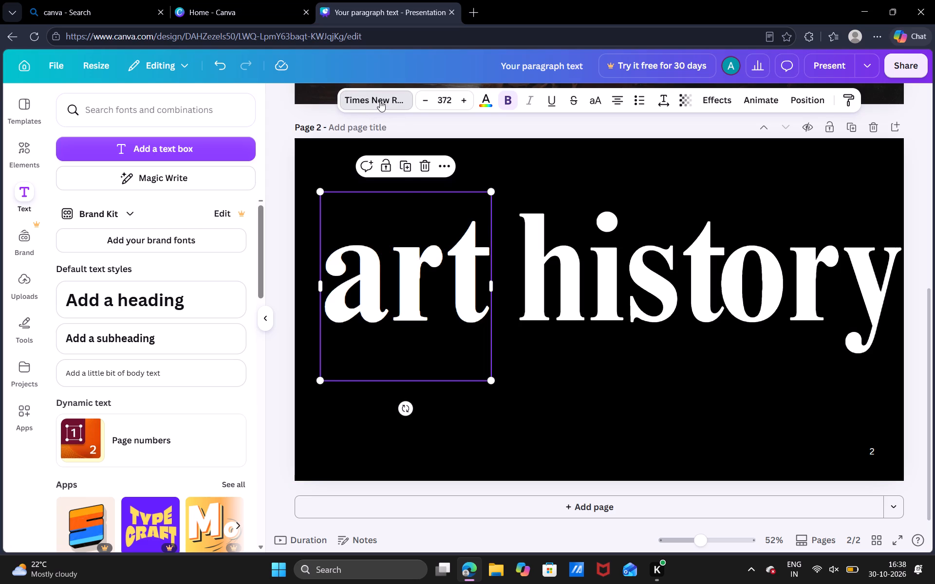
click(166, 240)
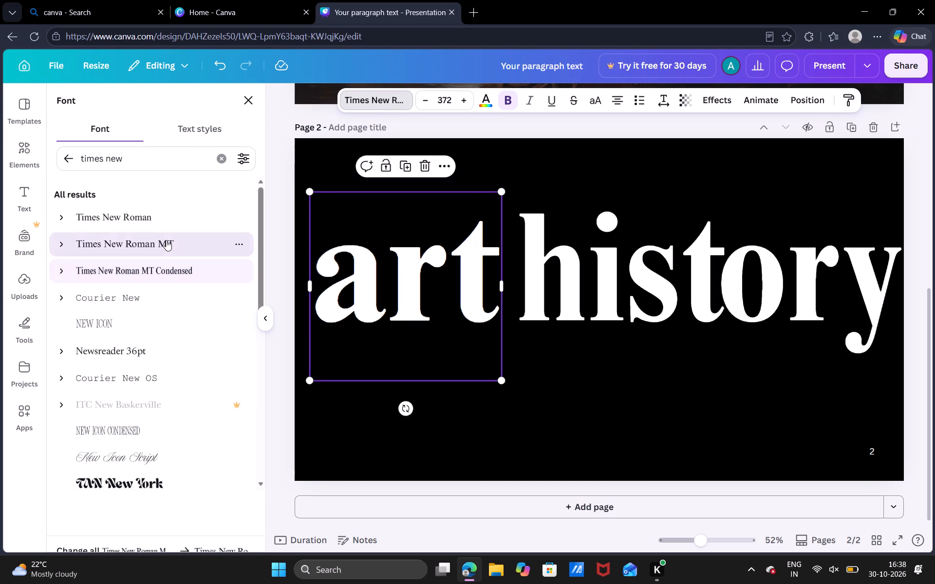
click(138, 214)
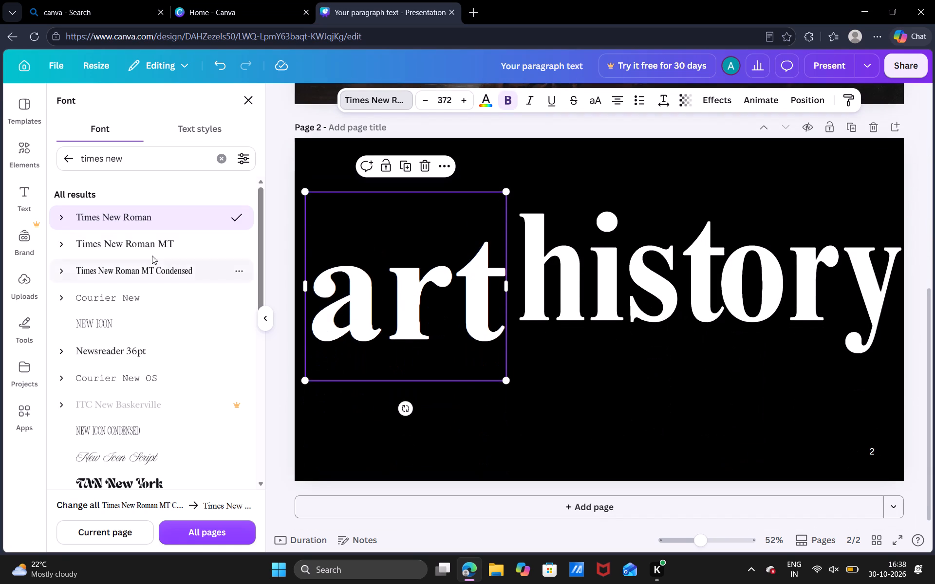
Try Times New Roman MT on the word "art" on page 2, ending with Times New Roman MT Condensed.
click(128, 238)
scroll(232, 231, up, 2)
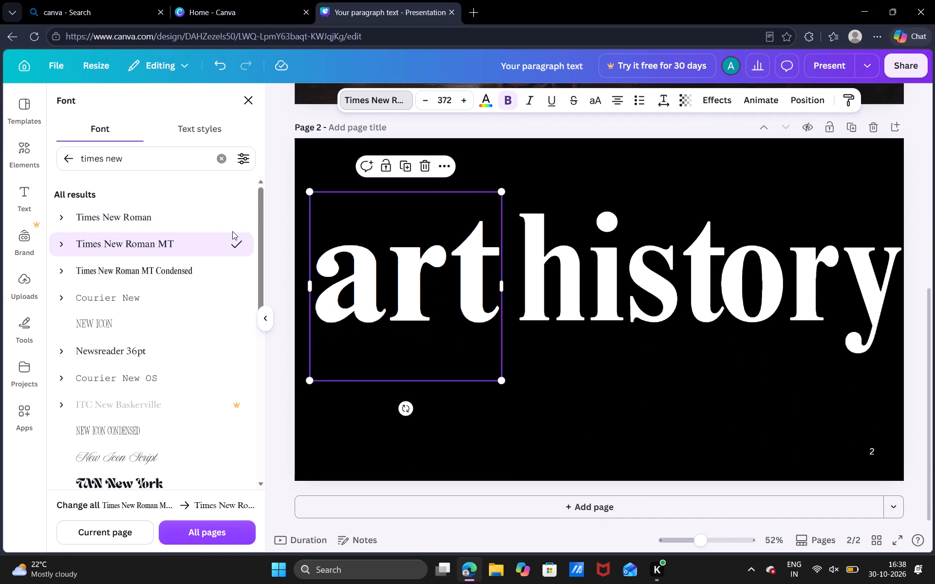
scroll(232, 231, up, 1)
scroll(441, 197, up, 1)
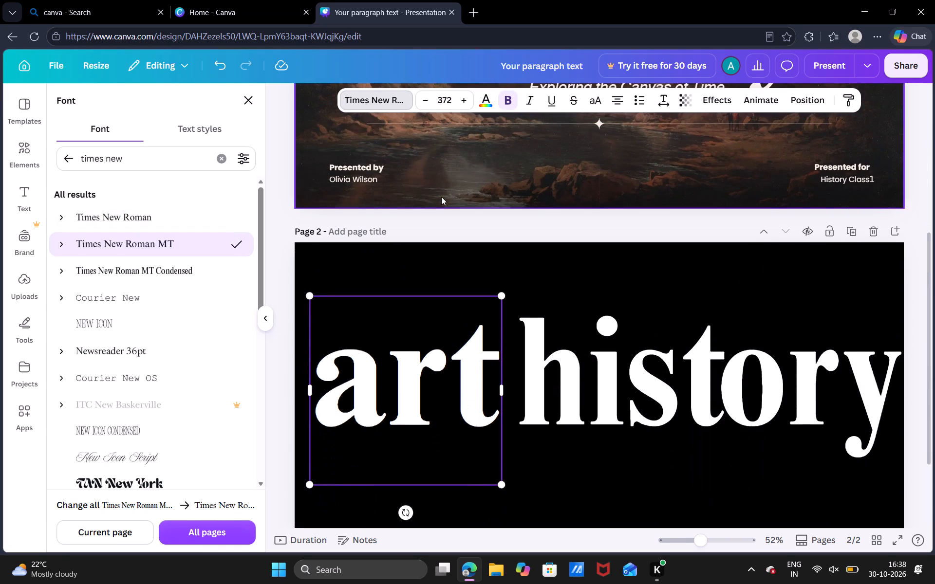
click(168, 277)
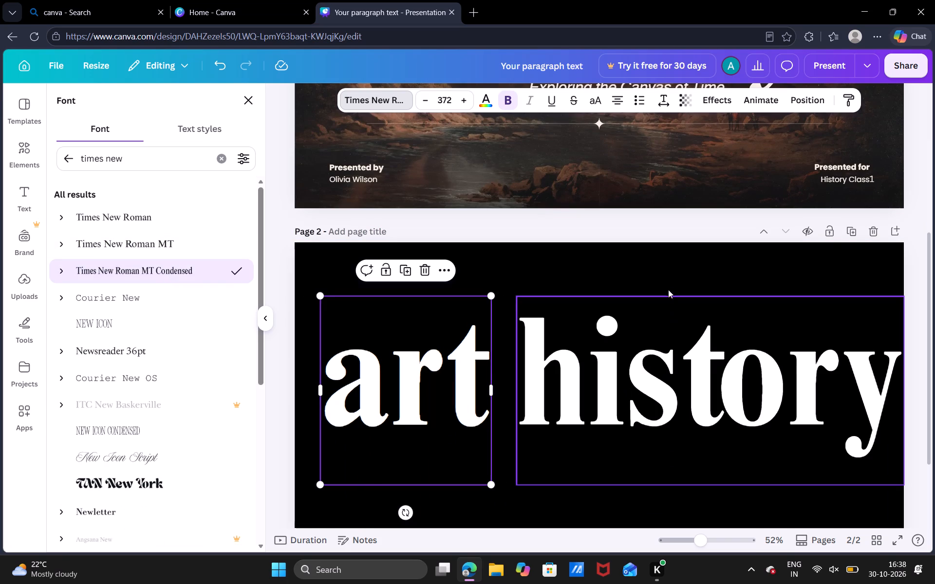
click(654, 259)
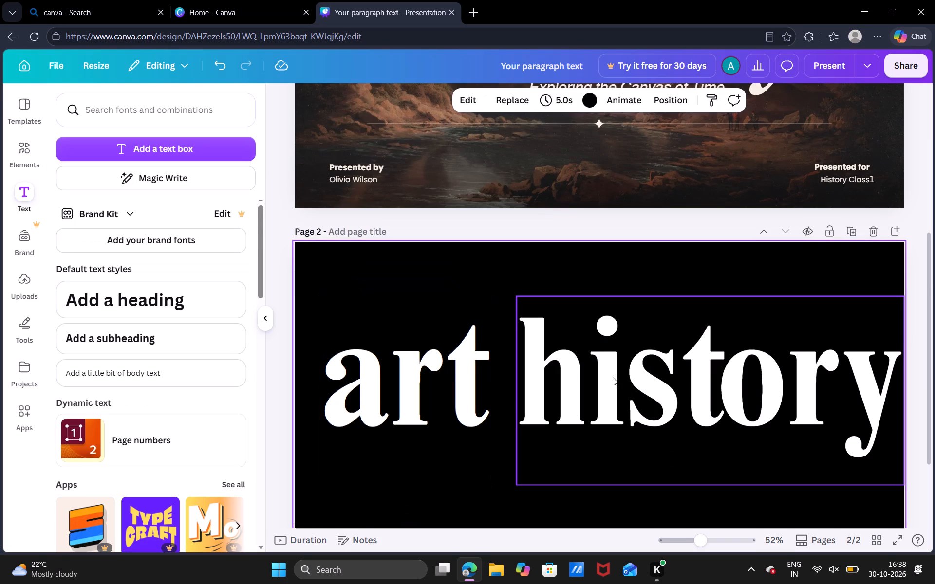
Add a subheading text box to page 2 and place it just below the "sto" of "history".
scroll(613, 377, down, 4)
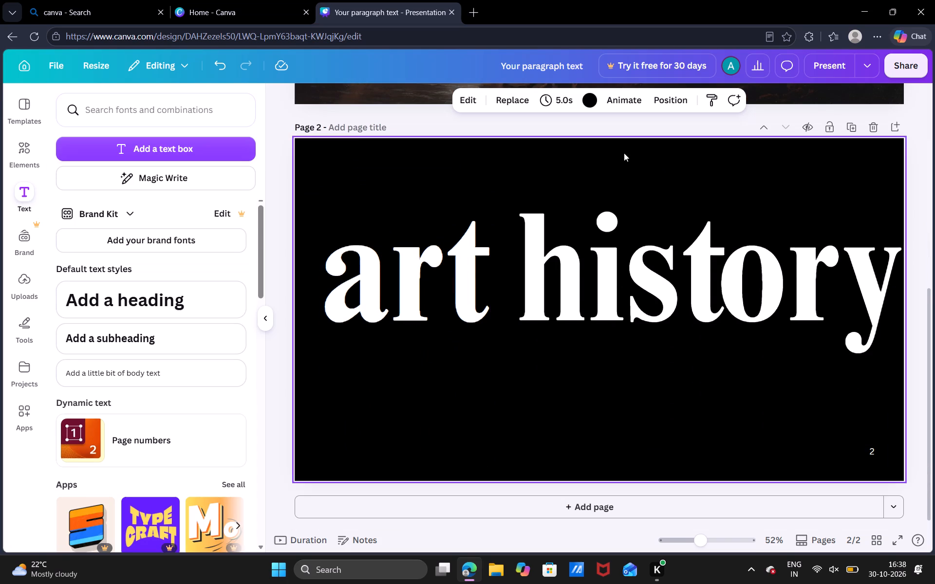
scroll(624, 153, up, 5)
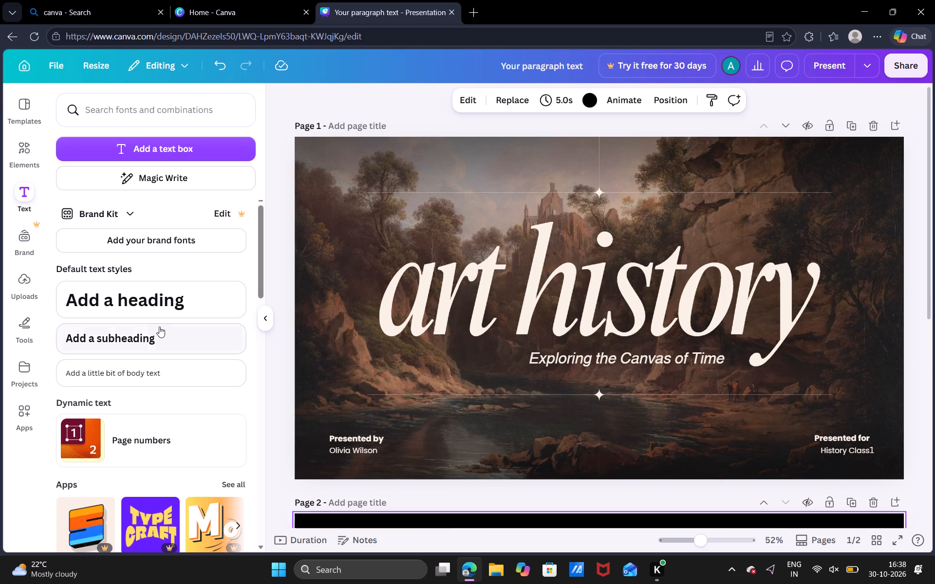
scroll(353, 347, down, 5)
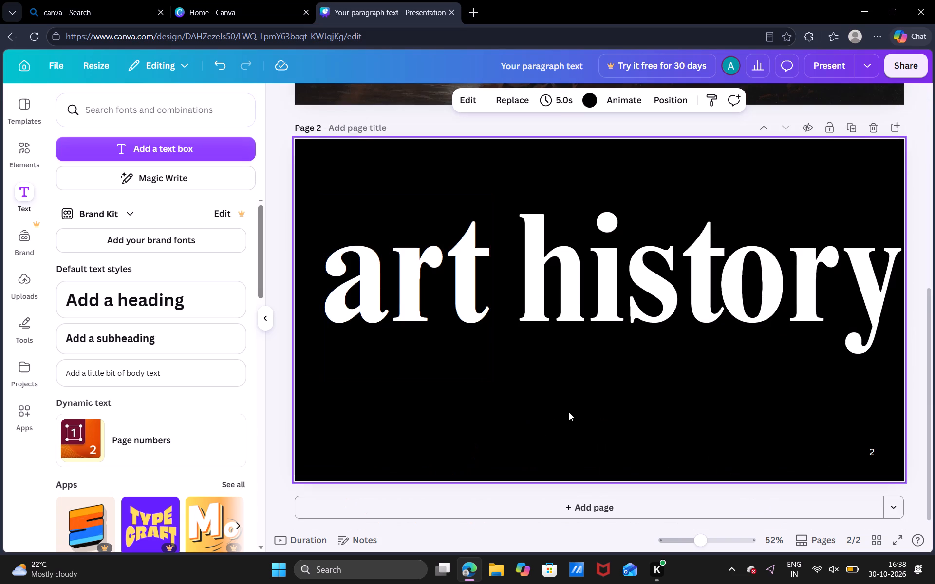
click(569, 412)
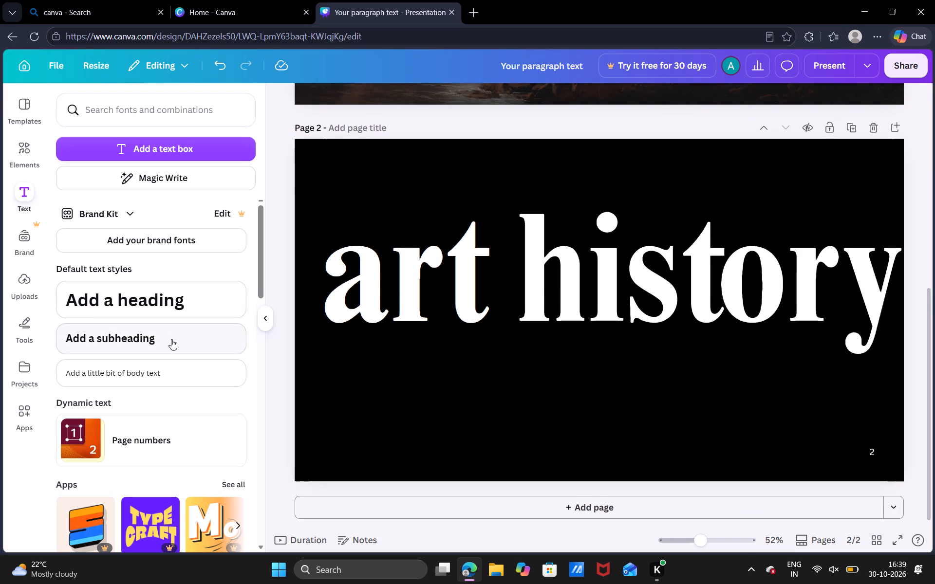
click(171, 339)
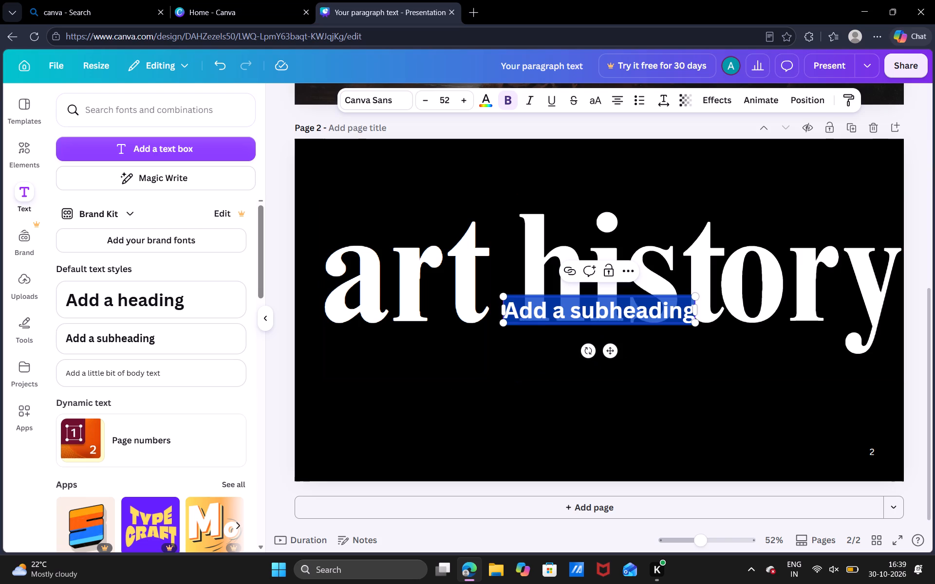
drag(595, 311, 665, 351)
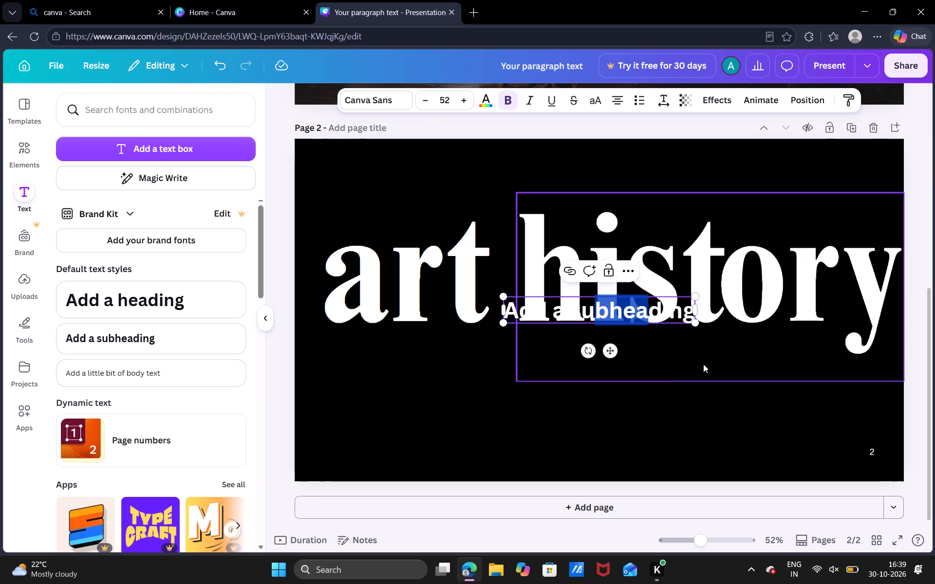
click(705, 364)
drag(666, 314, 667, 315)
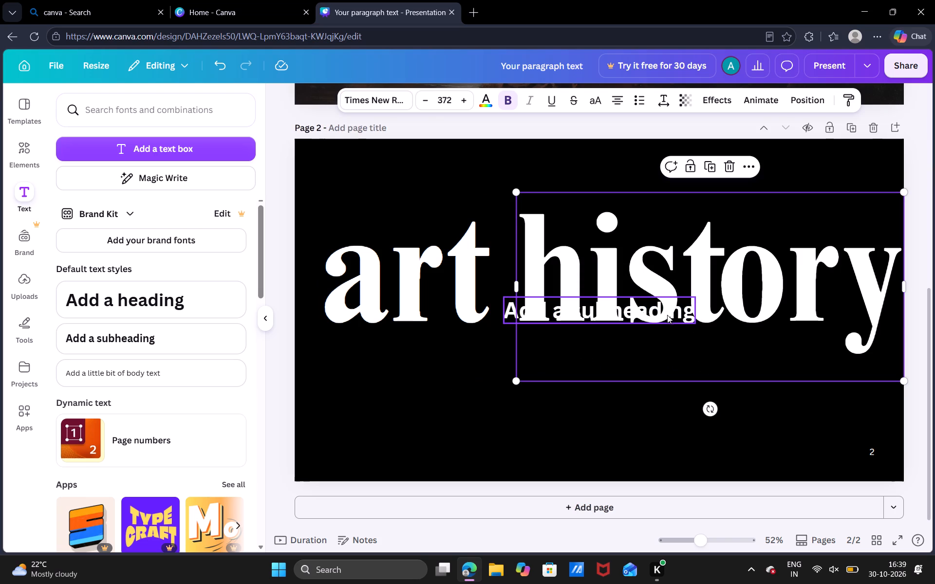
drag(667, 315, 658, 306)
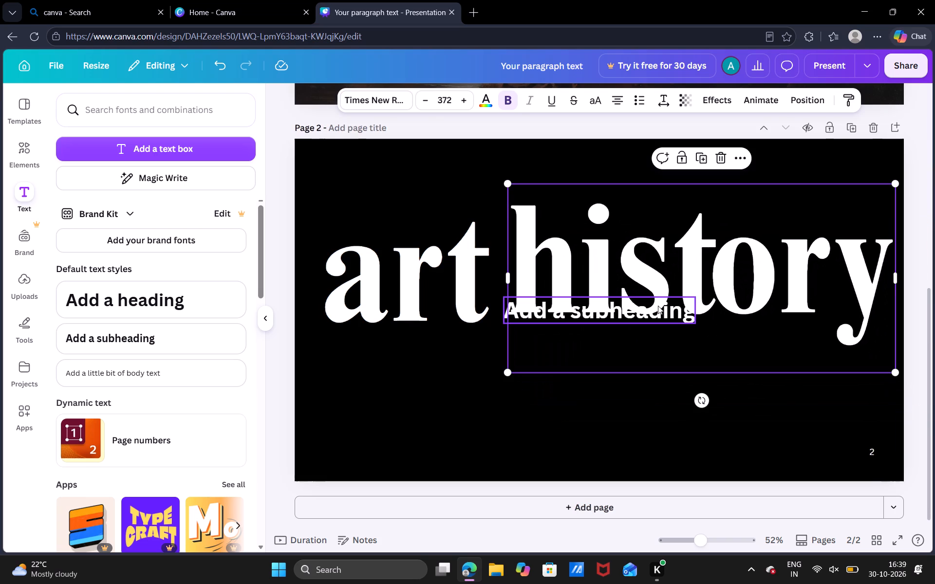
click(652, 353)
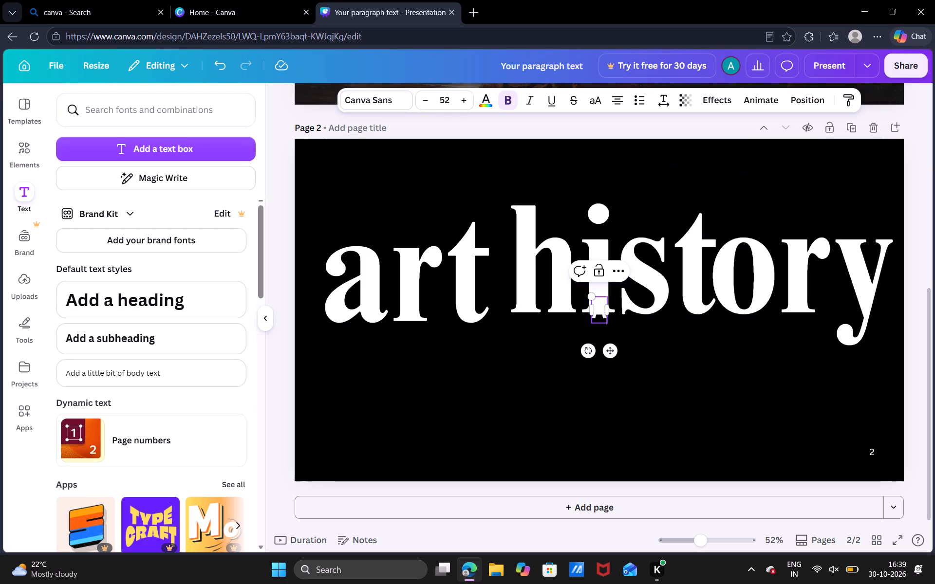
click(629, 375)
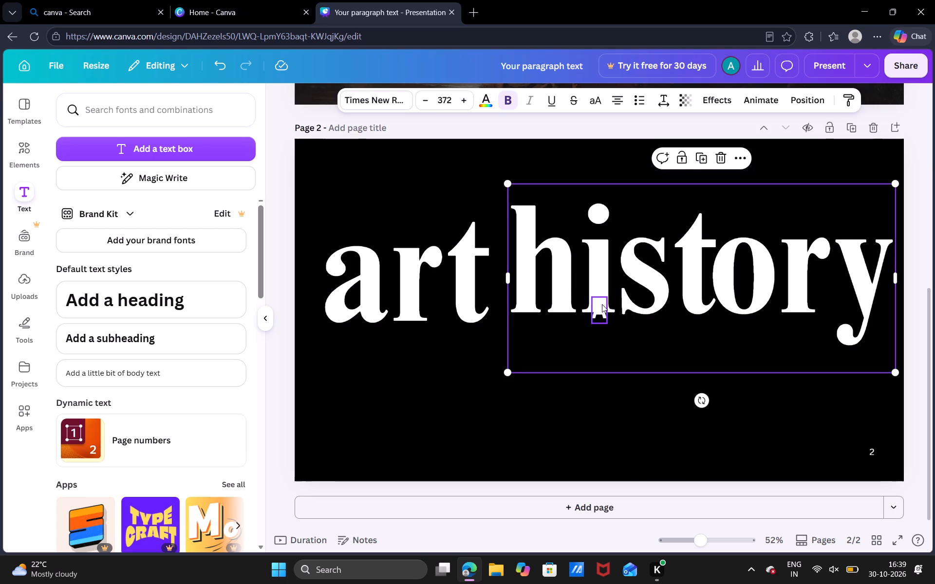
drag(602, 306, 705, 366)
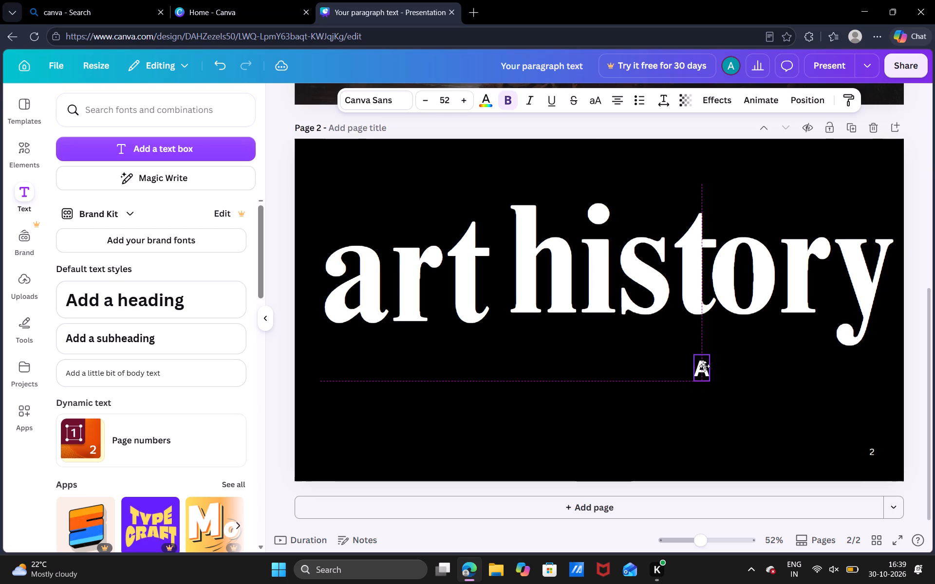
drag(705, 366, 701, 342)
Replace the new subheading's text with "Exploring the canvas of time".
click(701, 342)
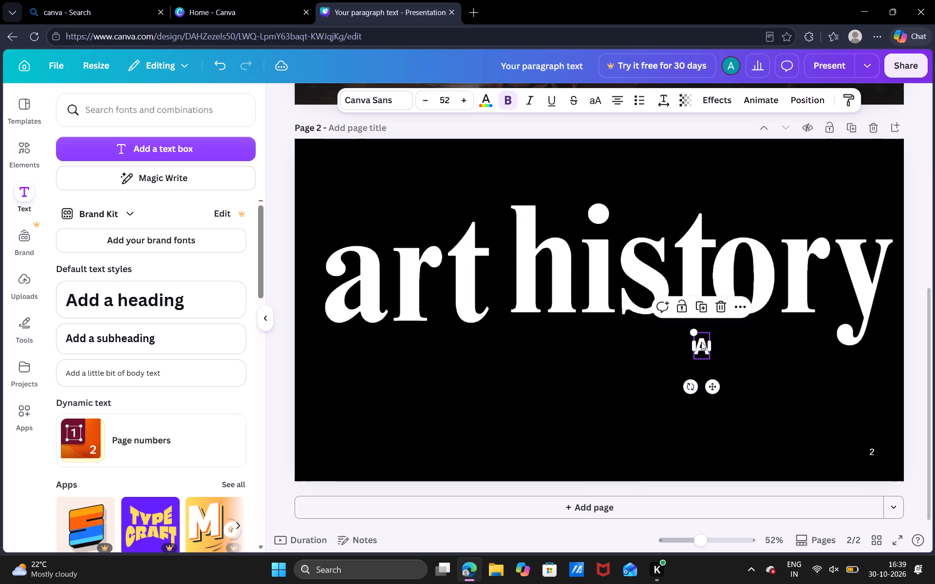
key(Right)
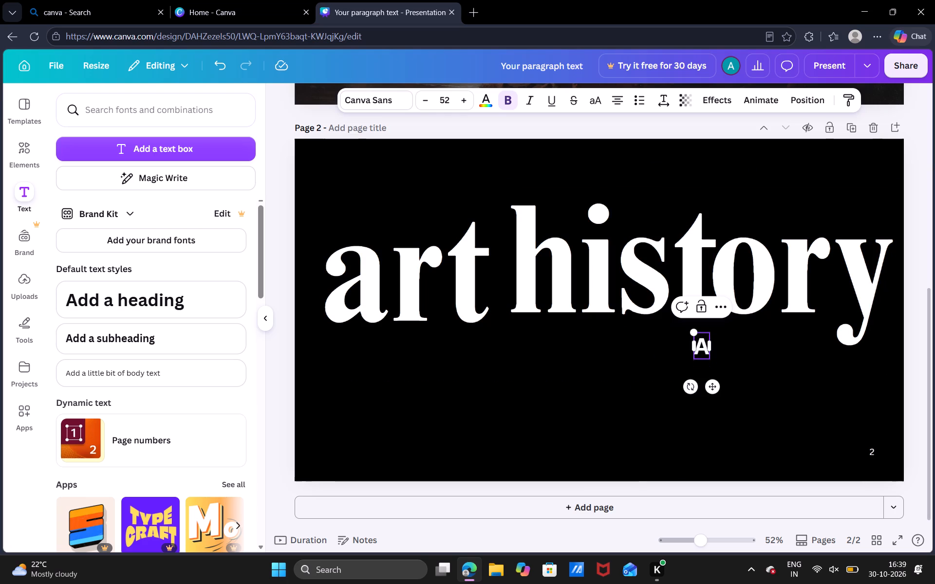
key(BackSpace)
text(xplo)
text(ring the canvas of time)
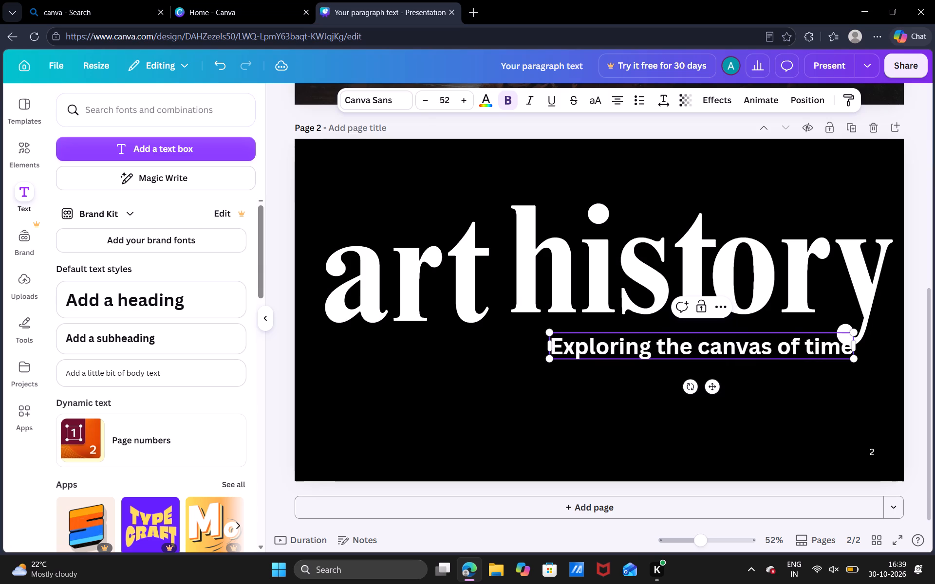
Shift the subtitle on page 2 slightly left so it clears the tail of the "y" in "history".
scroll(770, 259, right, 1)
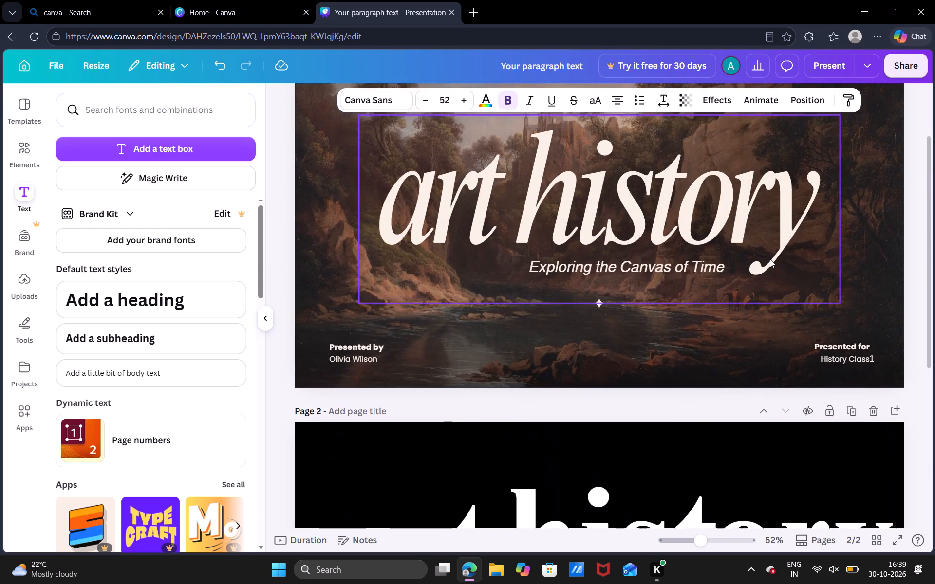
scroll(770, 259, right, 1)
drag(718, 355, 688, 357)
click(809, 398)
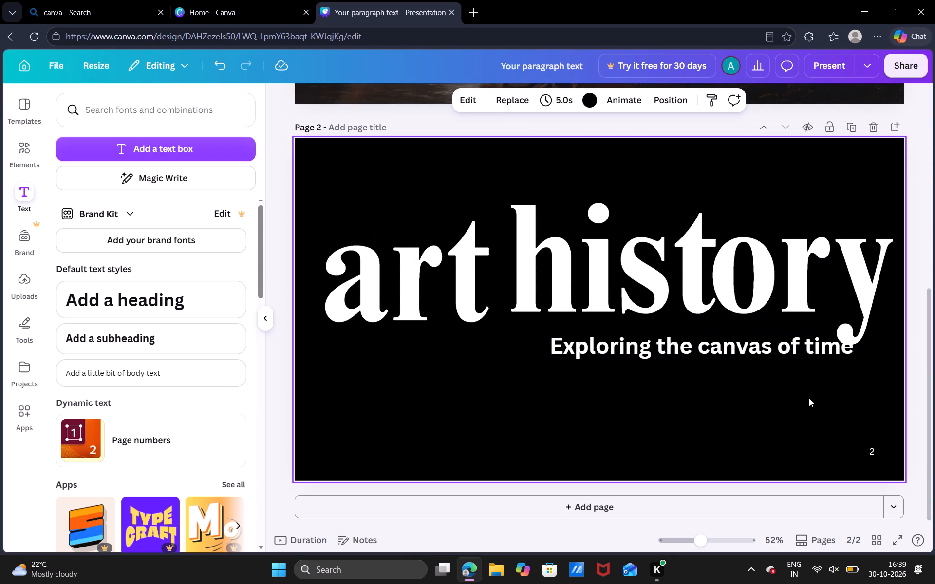
drag(780, 347, 756, 348)
Check the font of page 1's subtitle and set the page 2 subtitle to Helvetica World.
scroll(666, 158, up, 1)
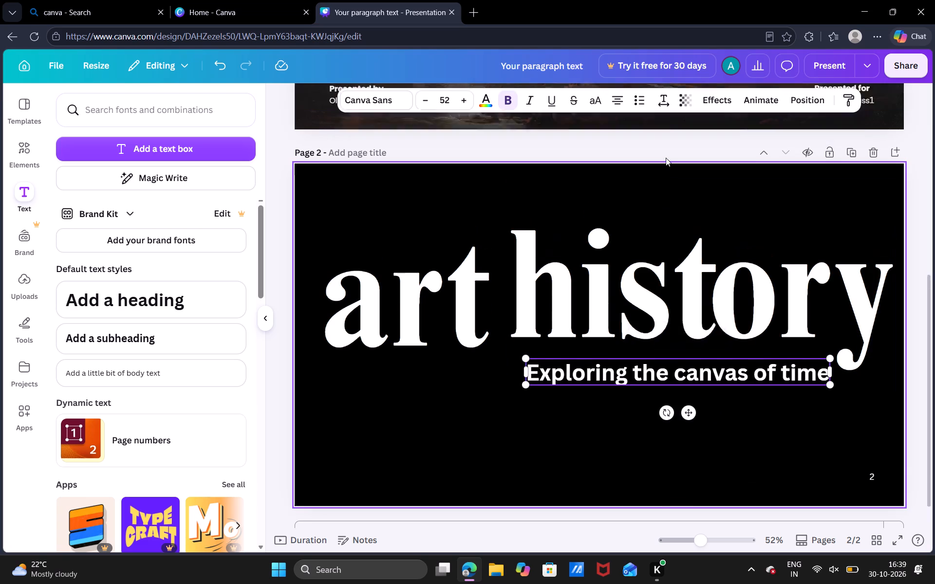
scroll(666, 158, up, 2)
click(629, 138)
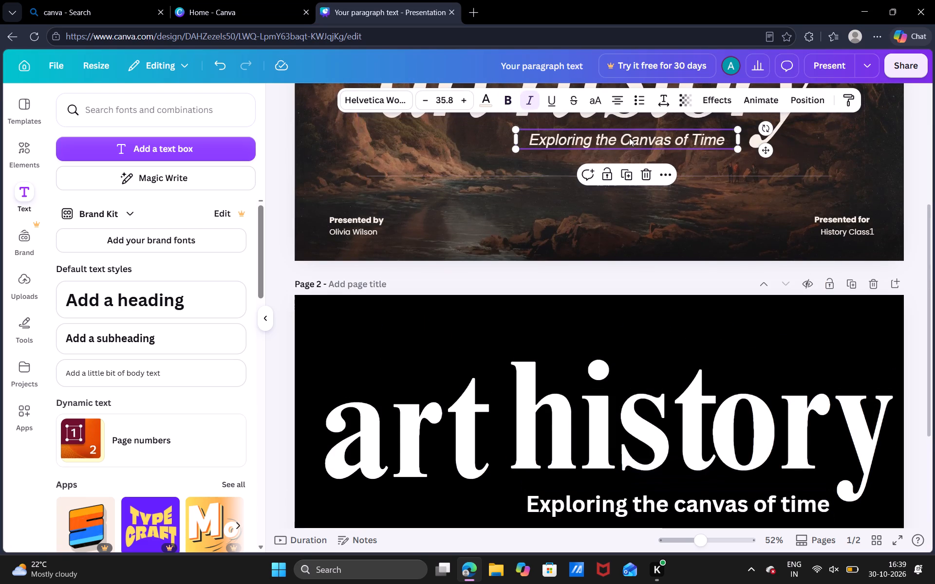
scroll(596, 245, down, 3)
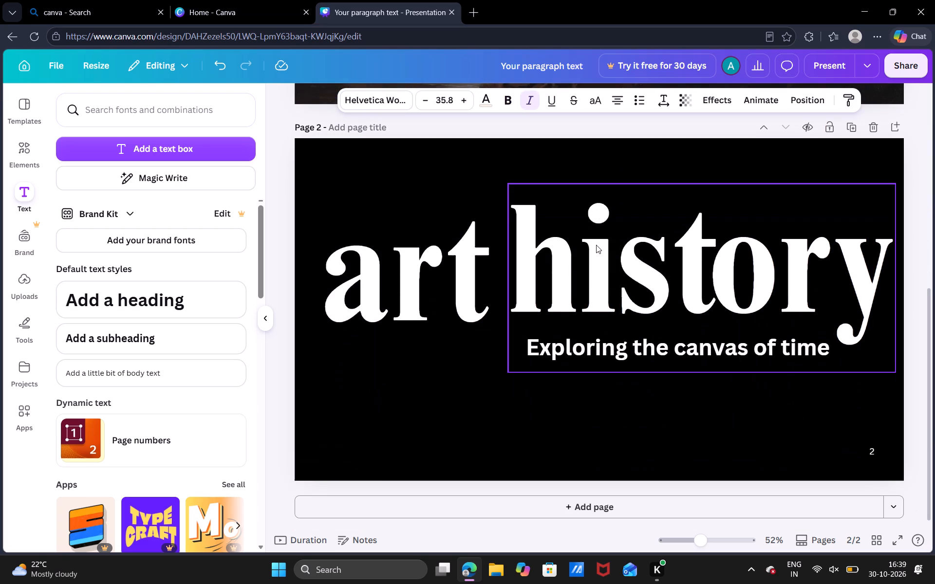
click(595, 346)
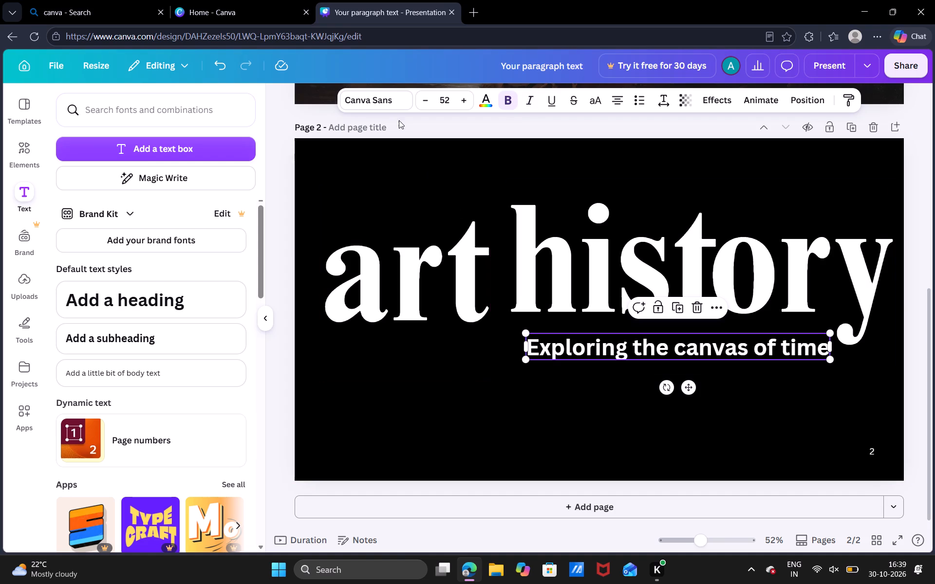
click(380, 91)
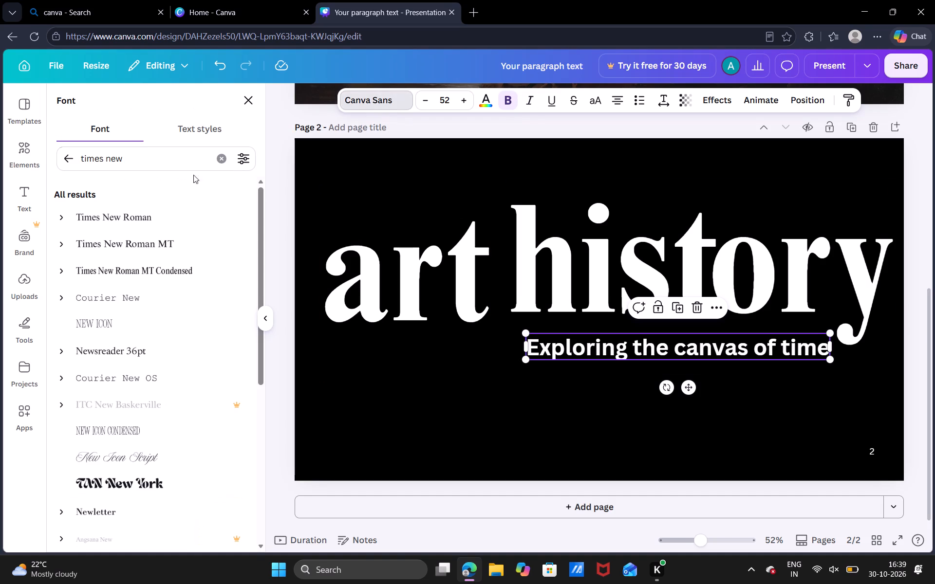
click(225, 160)
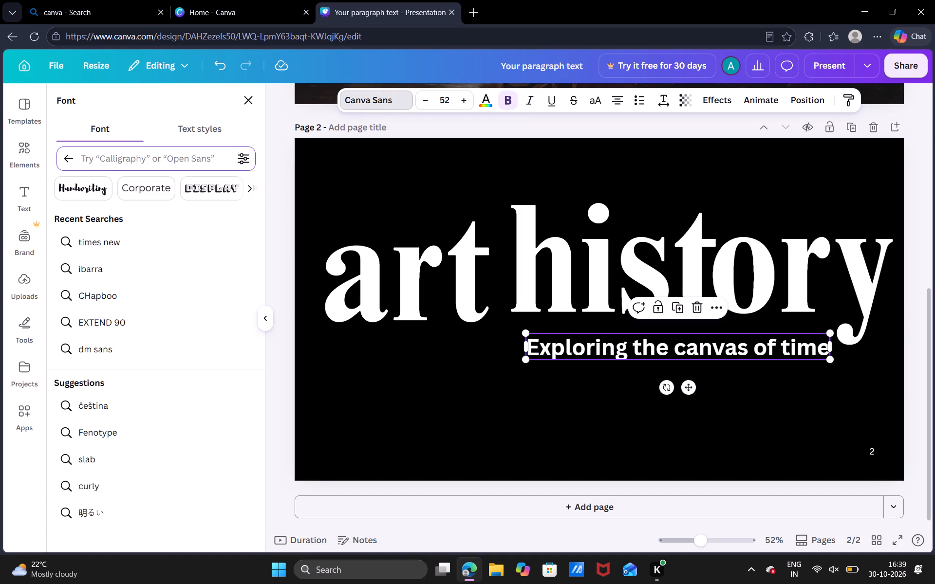
text(heleve)
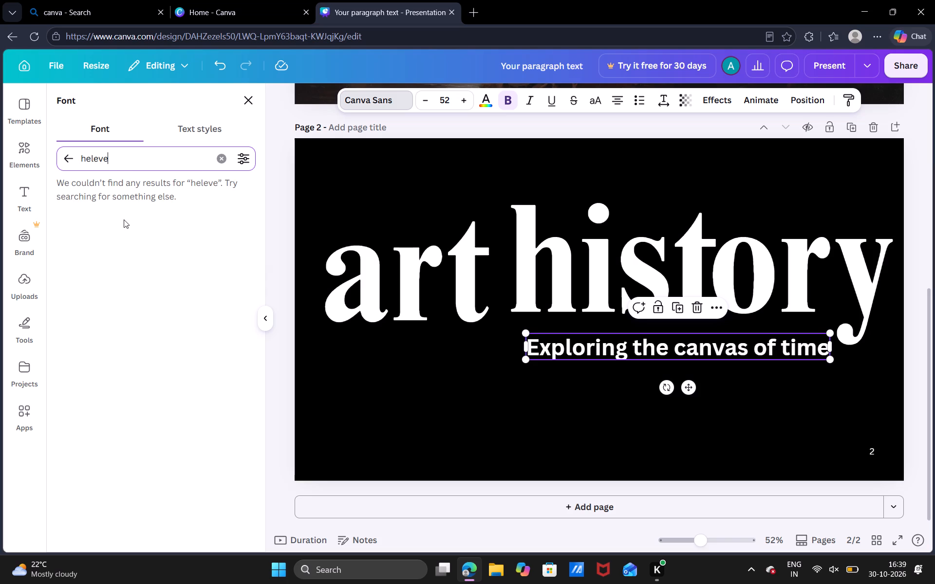
key(BackSpace)
key(BackSpace)
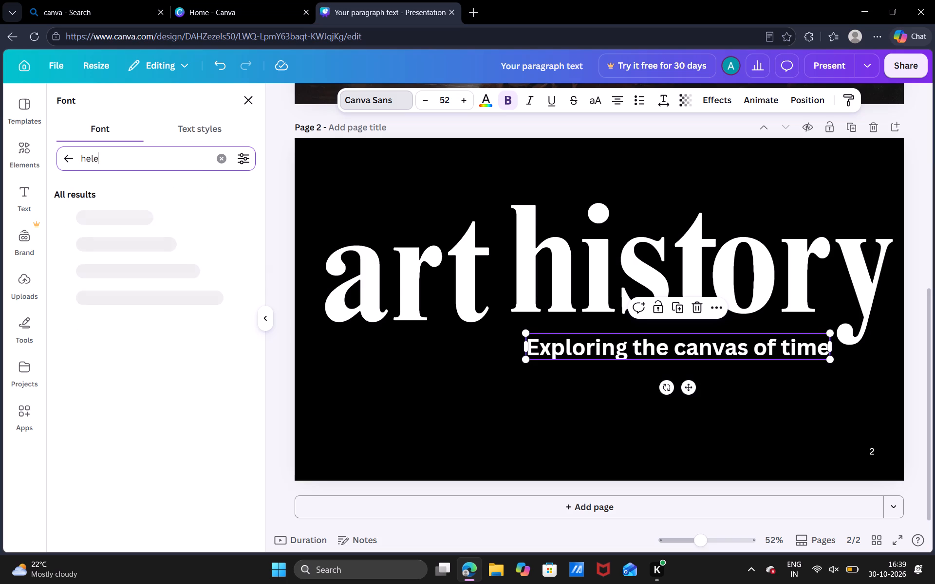
key(BackSpace)
key(v)
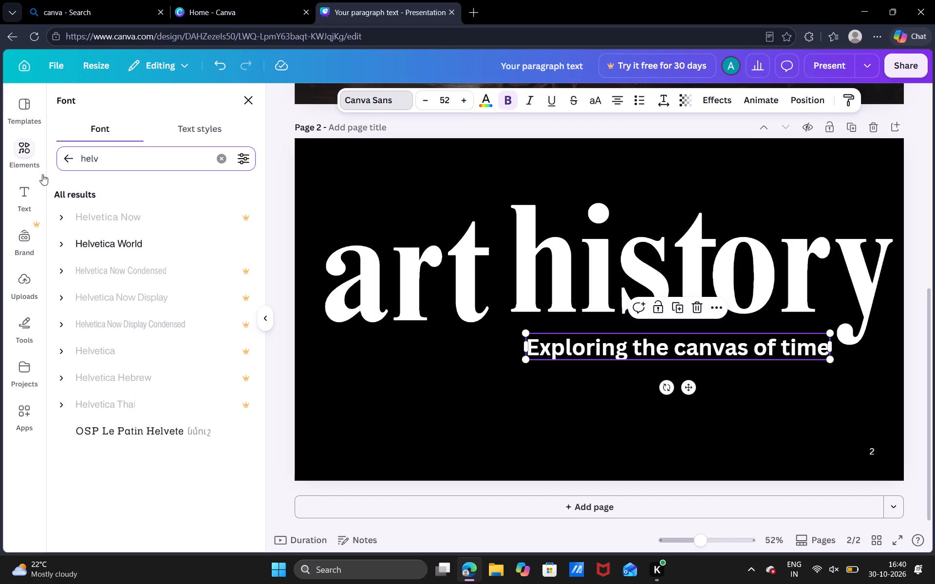
click(100, 241)
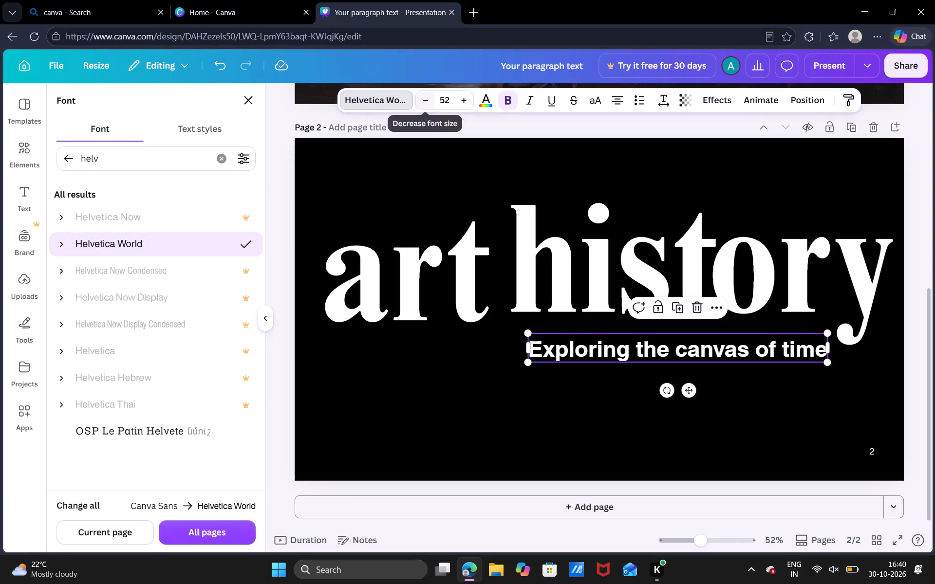
Set the page 2 subtitle's font size to 35.8.
click(448, 101)
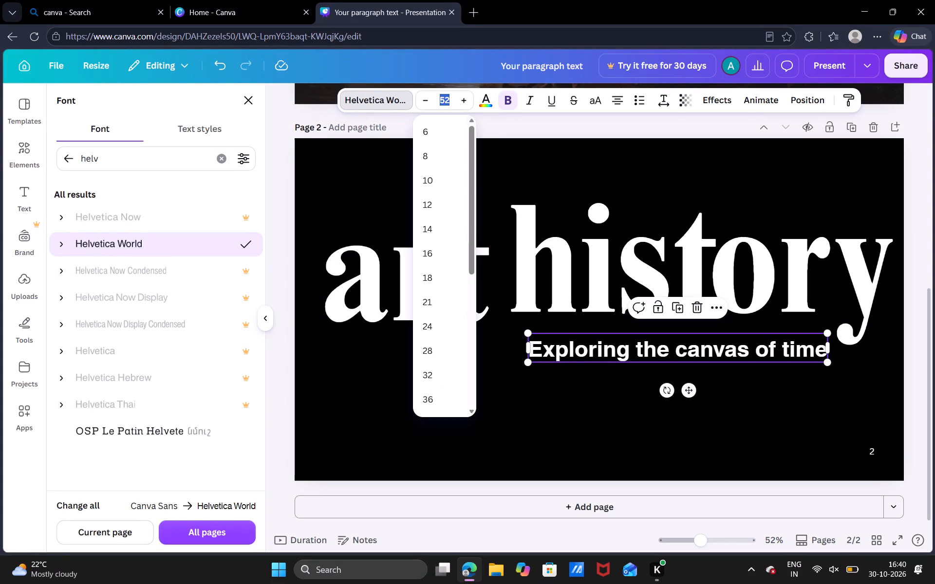
text(35.8)
key(Return)
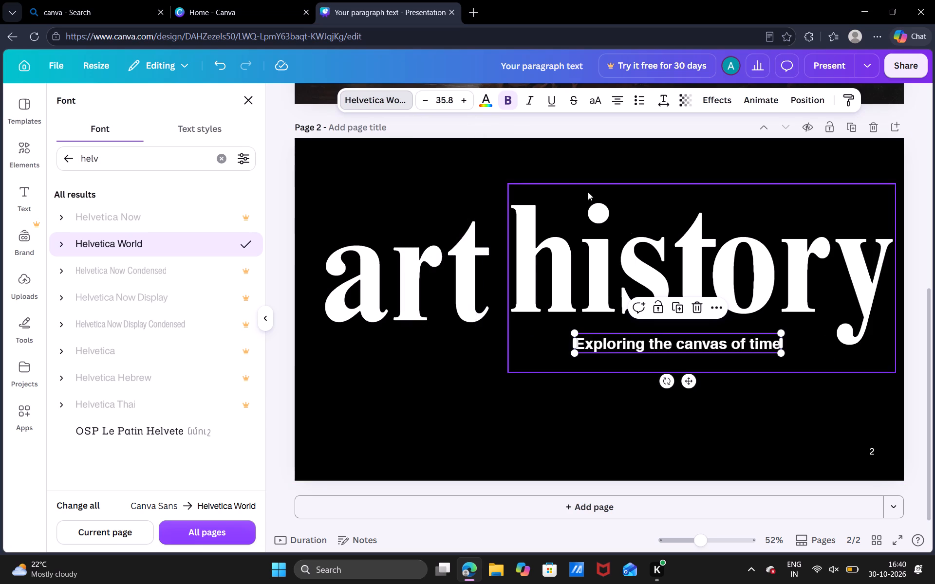
Move the page 2 subtitle right and slightly down, so it sits under "story" just short of the "y" tail.
click(584, 402)
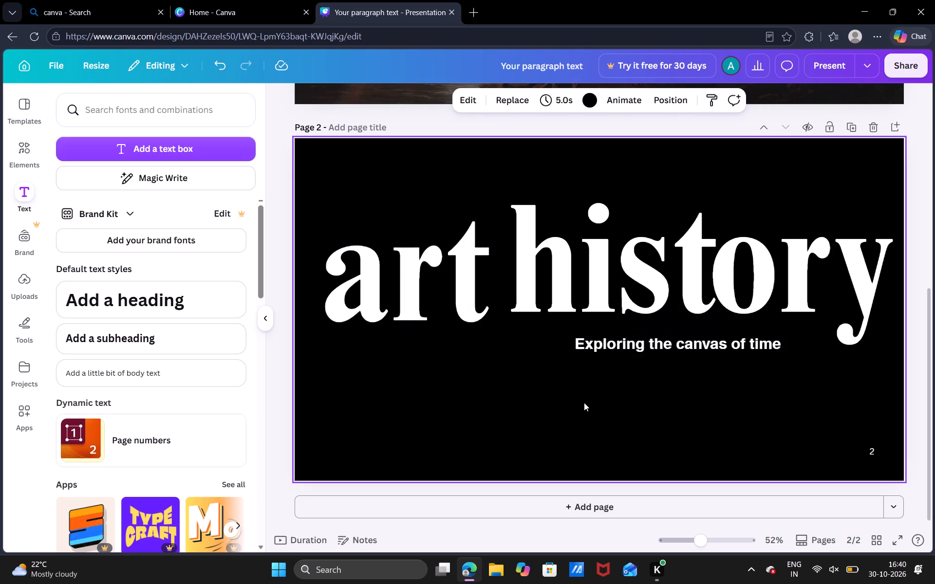
drag(631, 342, 662, 331)
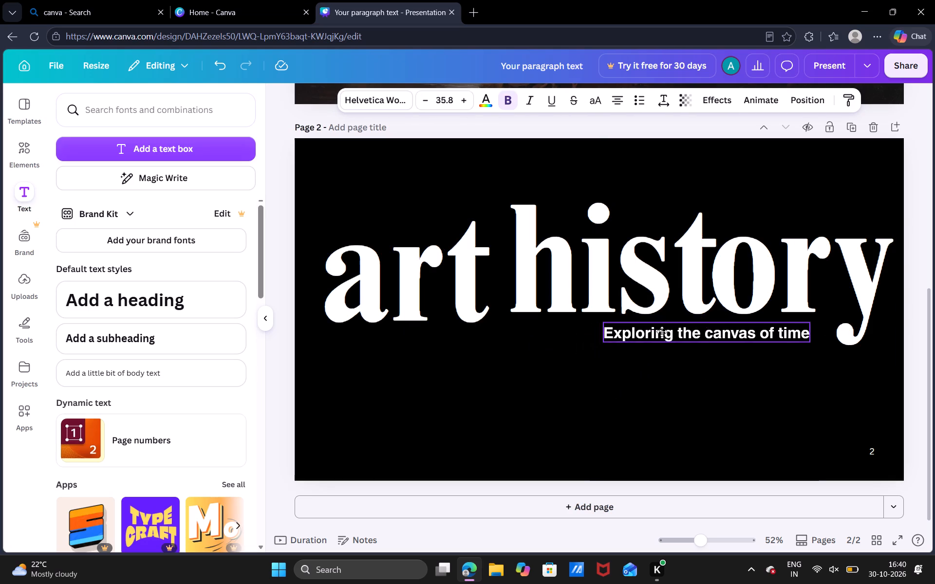
drag(662, 331, 671, 339)
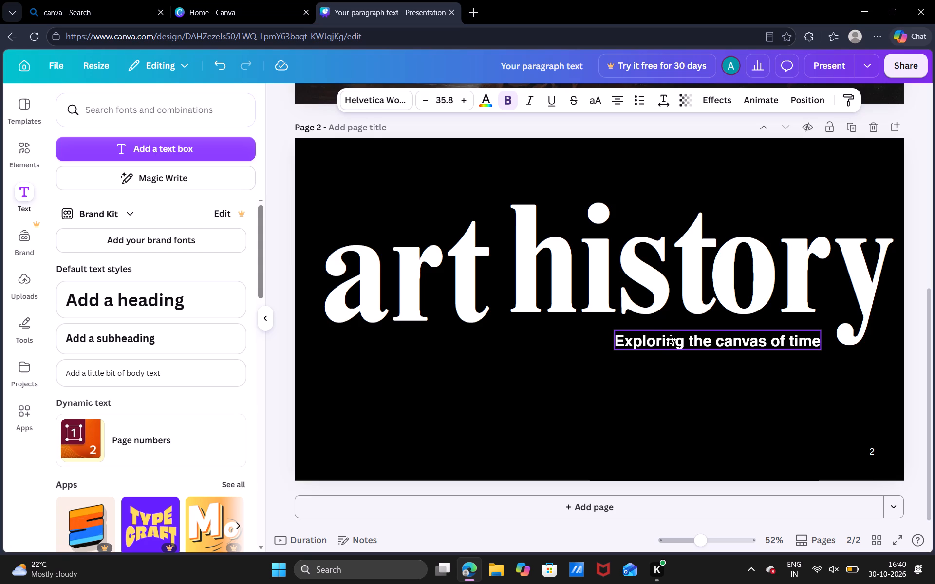
drag(671, 339, 663, 338)
drag(663, 338, 679, 343)
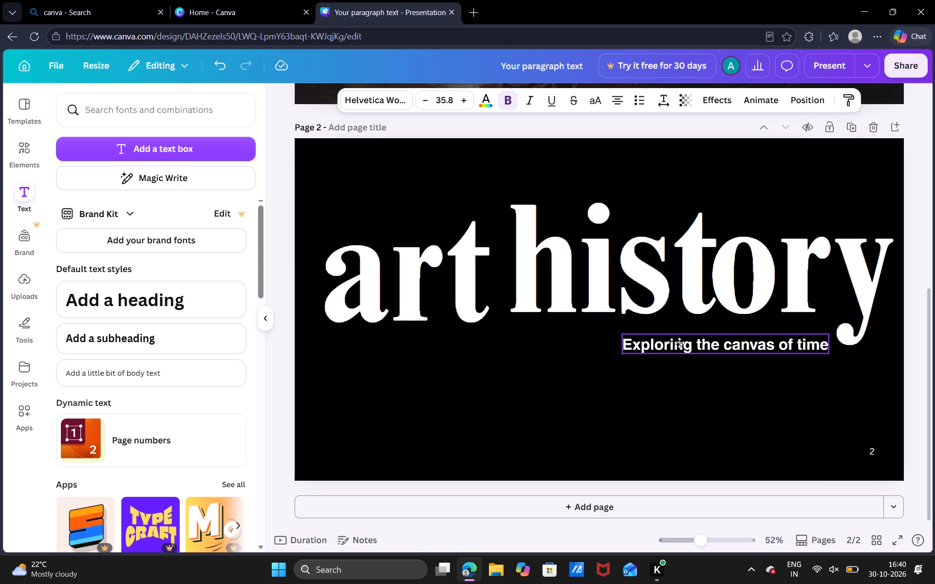
drag(679, 343, 668, 343)
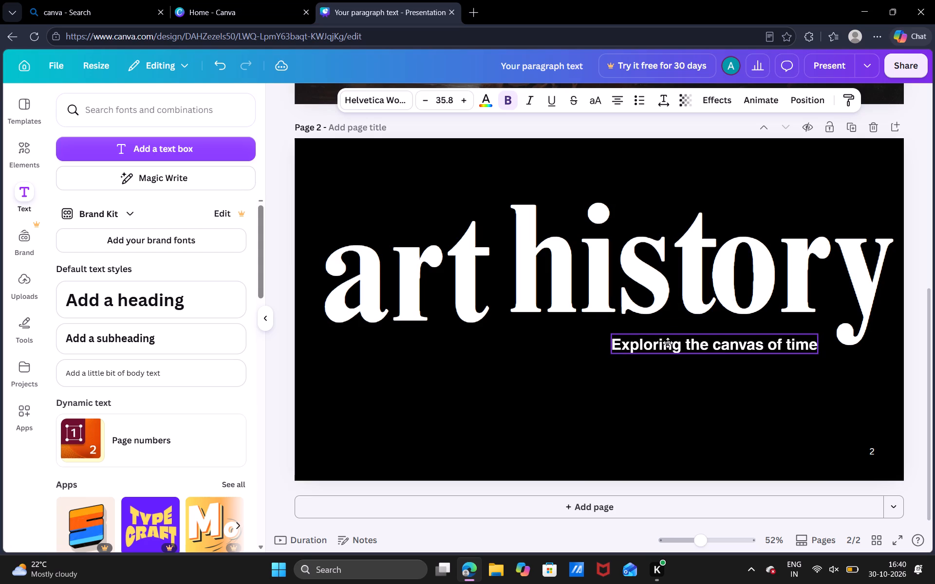
drag(668, 343, 665, 345)
click(554, 410)
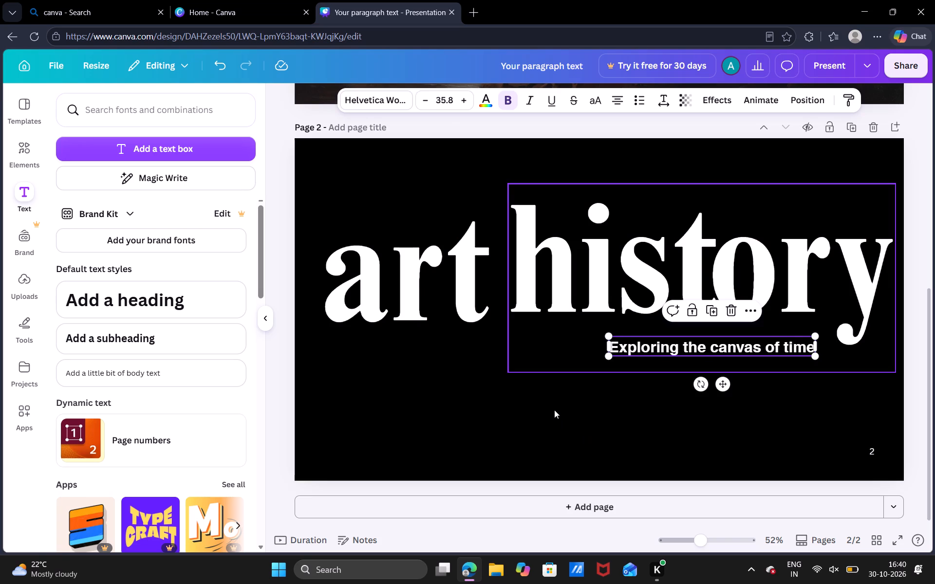
Add a text box to page 2 and place it in the slide's lower-left corner, like the presenter credit on page 1.
scroll(620, 267, up, 5)
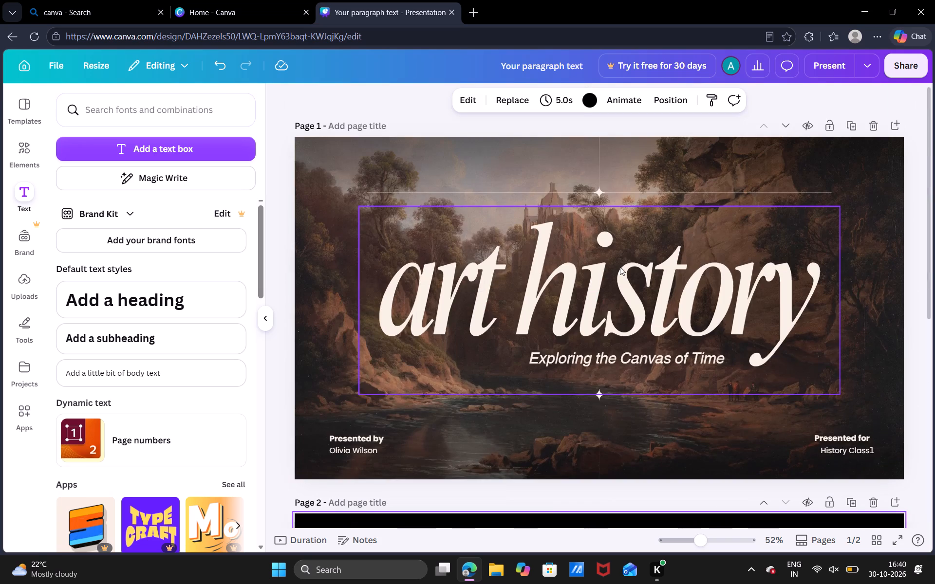
scroll(620, 267, down, 8)
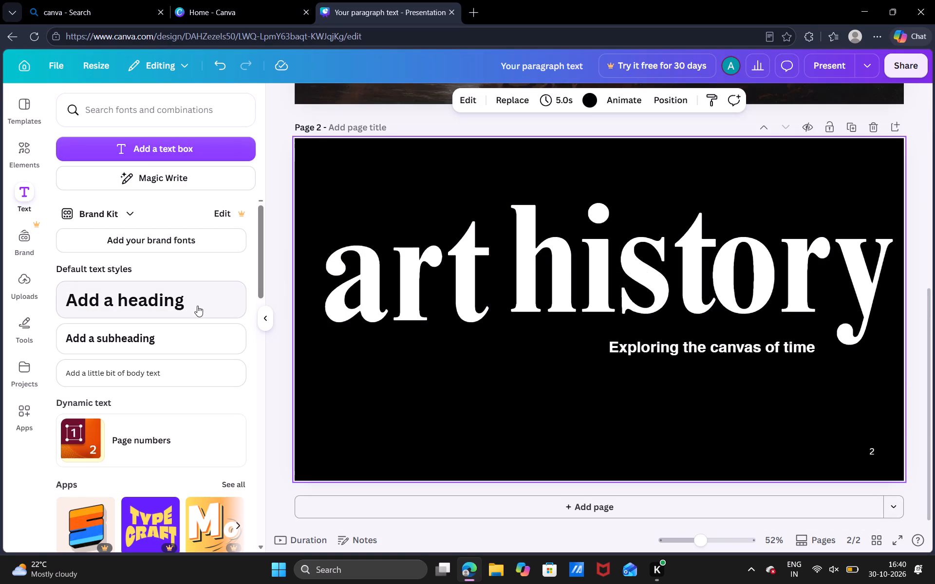
click(180, 150)
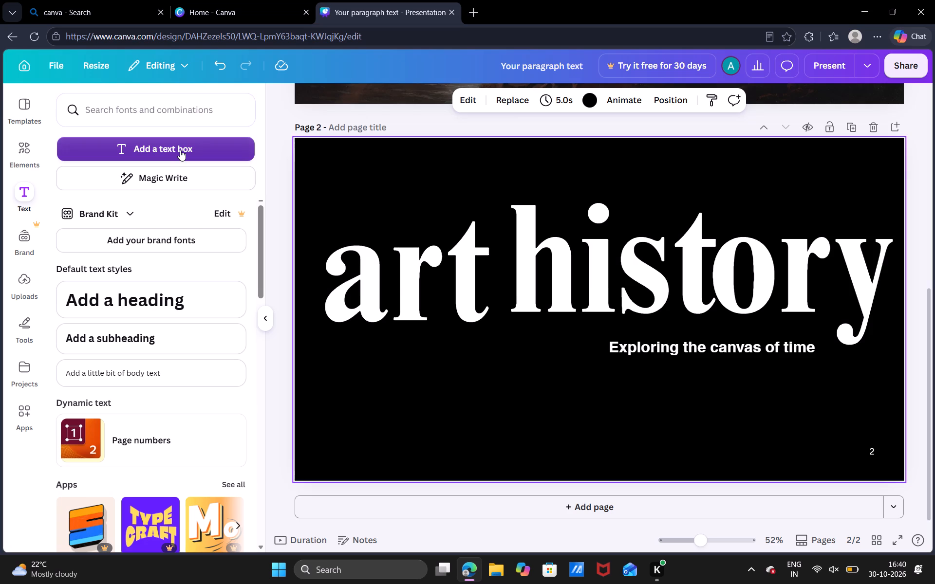
click(410, 404)
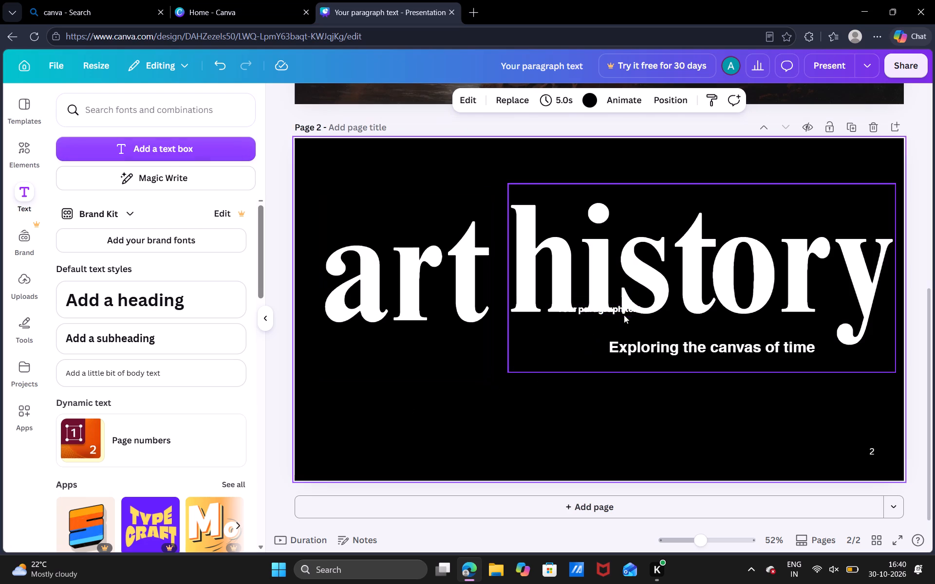
drag(622, 308, 489, 406)
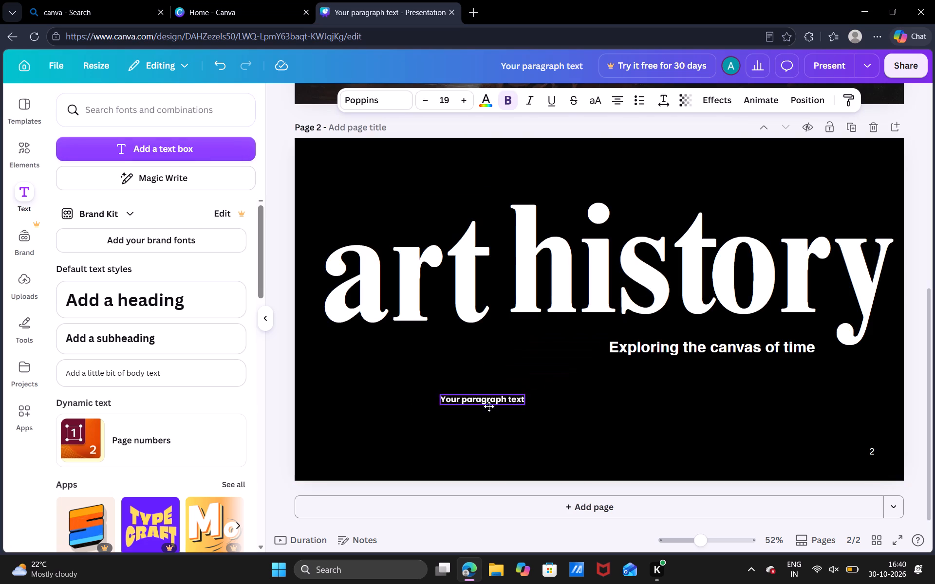
drag(489, 406, 373, 445)
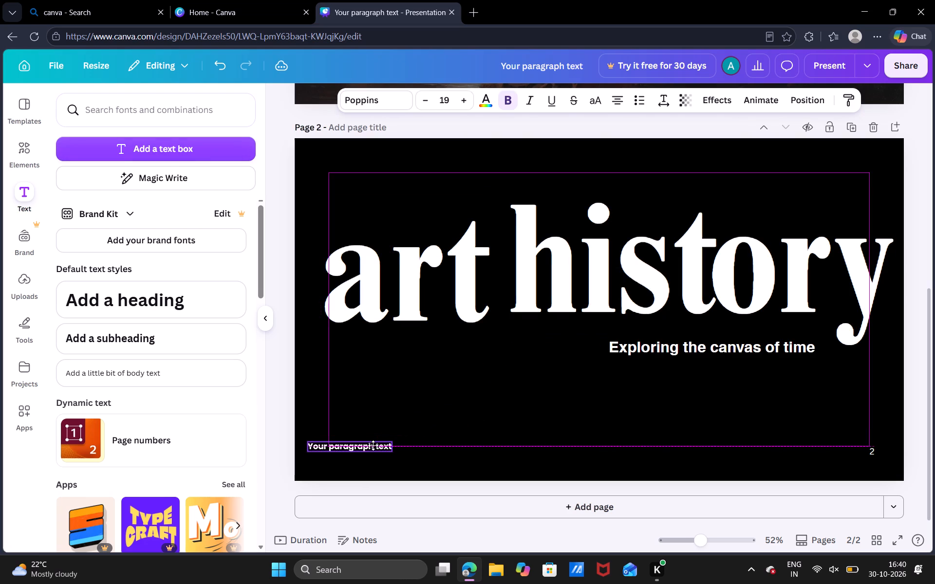
drag(373, 445, 376, 440)
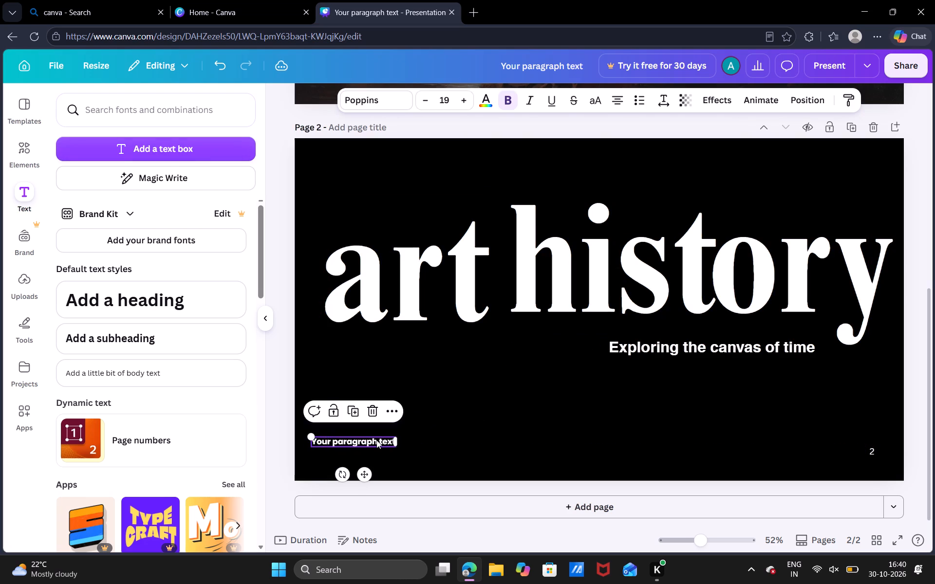
Replace the new text box's placeholder with "Presented by:" and the presenter's name on a second line.
click(388, 437)
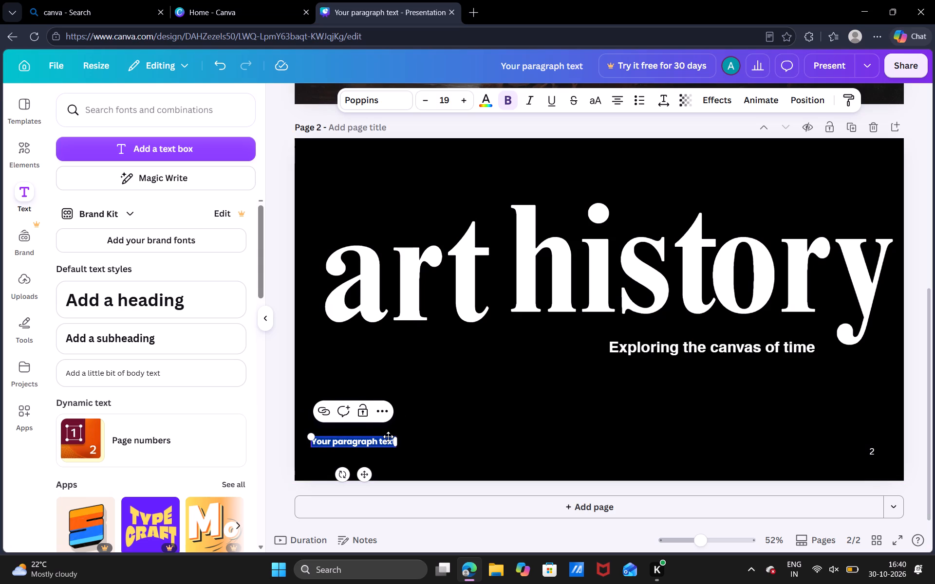
key(BackSpace)
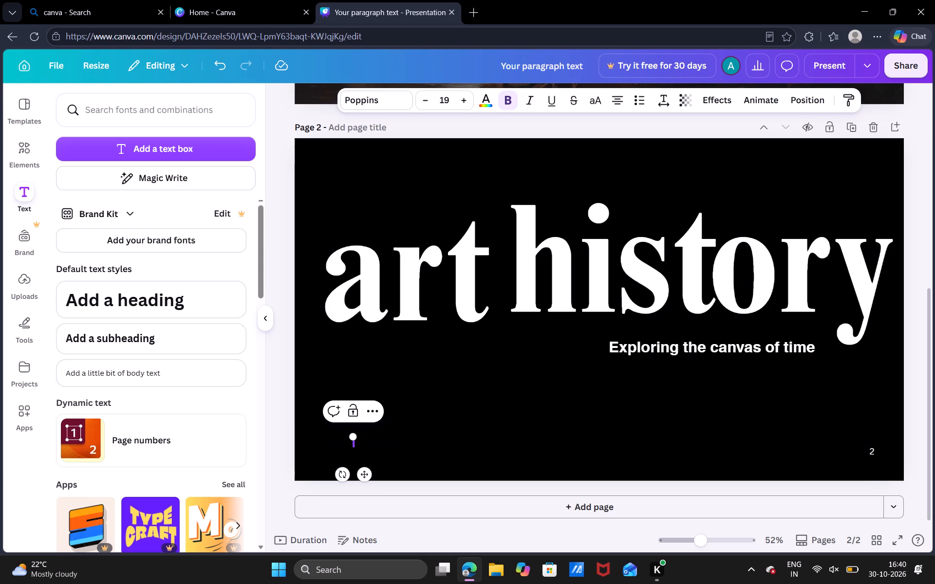
text(rese)
text(nted by)
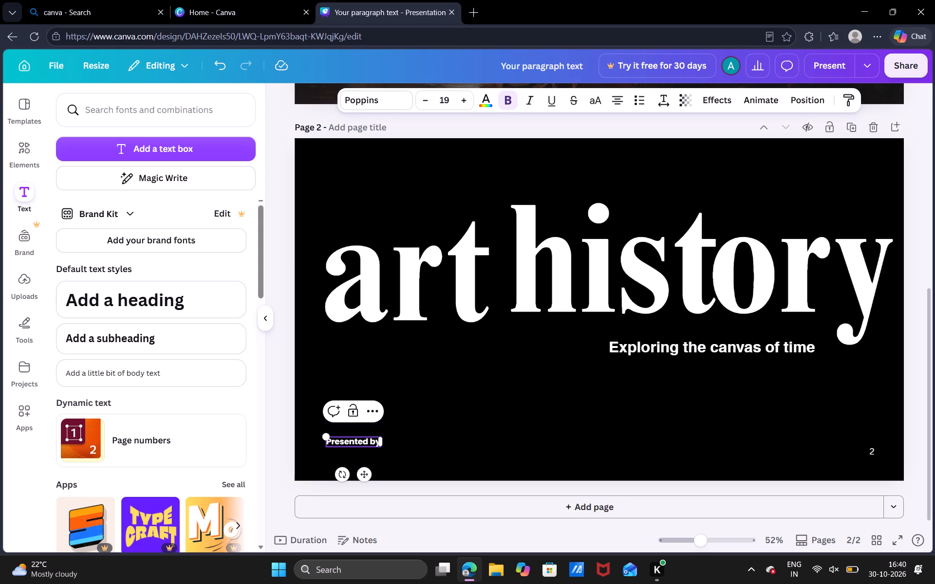
key(shift+colon)
key(Return)
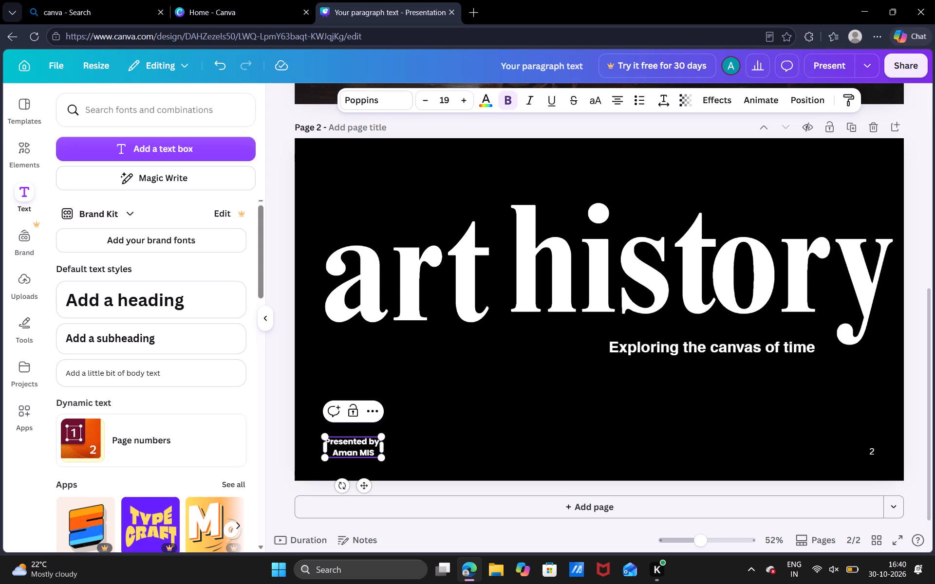
key(BackSpace)
key(BackSpace)
text(ishra)
click(477, 424)
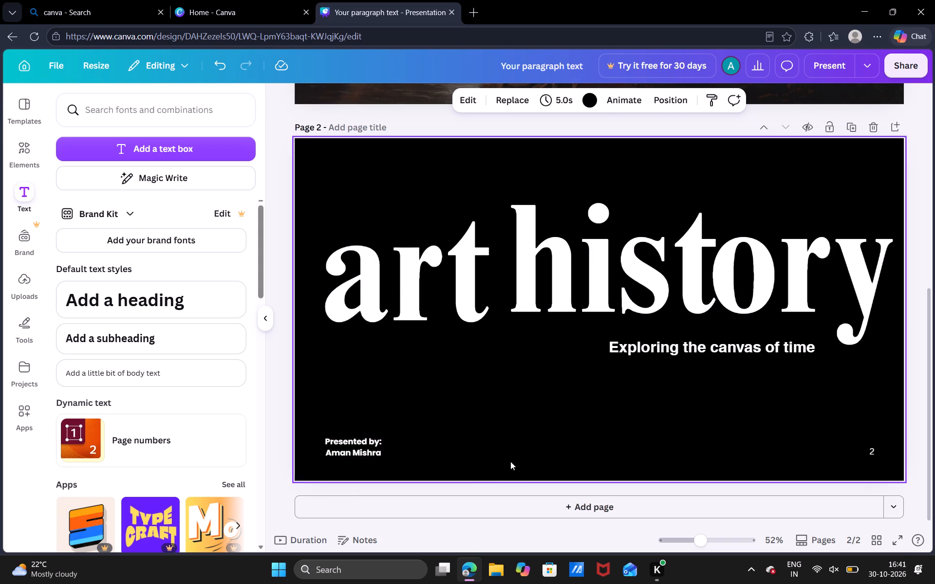
Add another text box to page 2 and place it in the slide's lower-right corner beside the page number.
scroll(662, 239, up, 3)
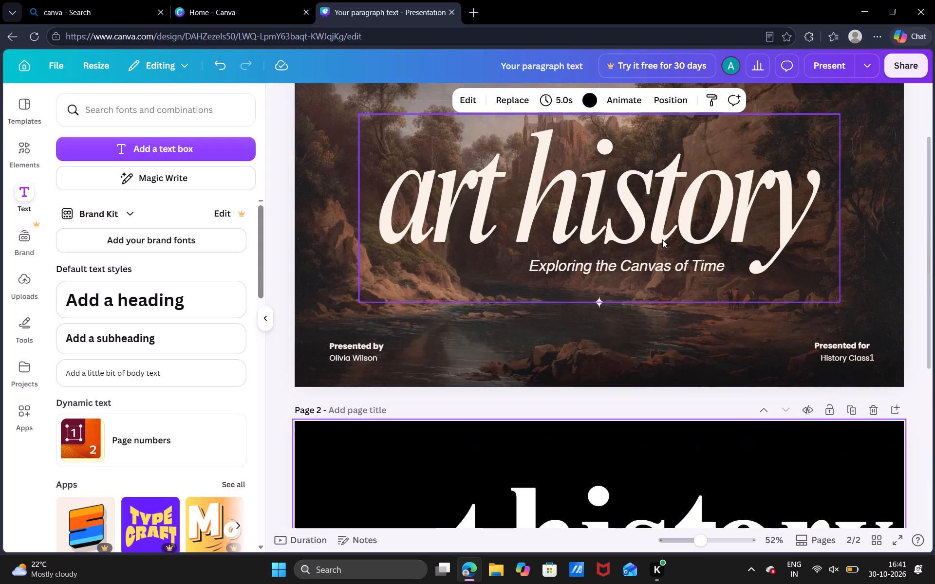
scroll(662, 239, down, 4)
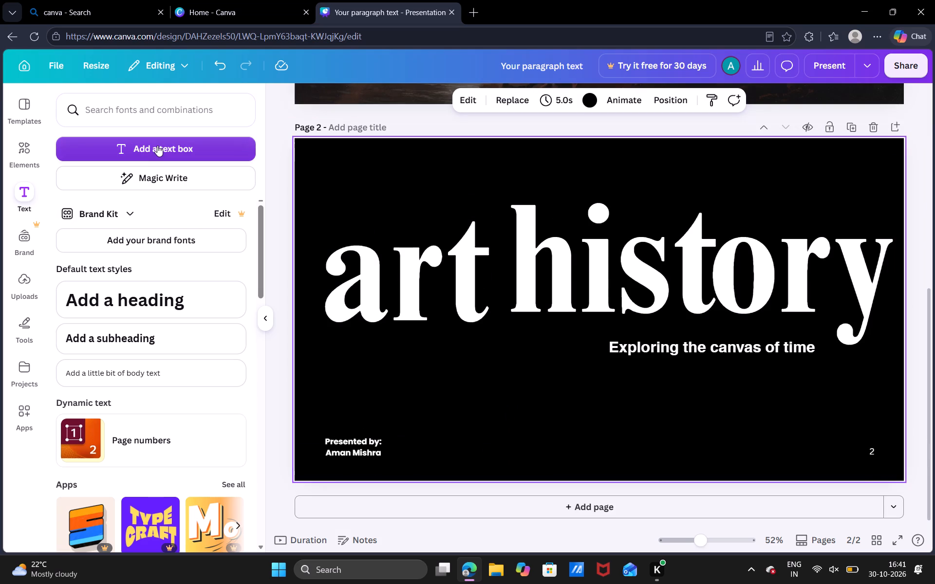
click(157, 146)
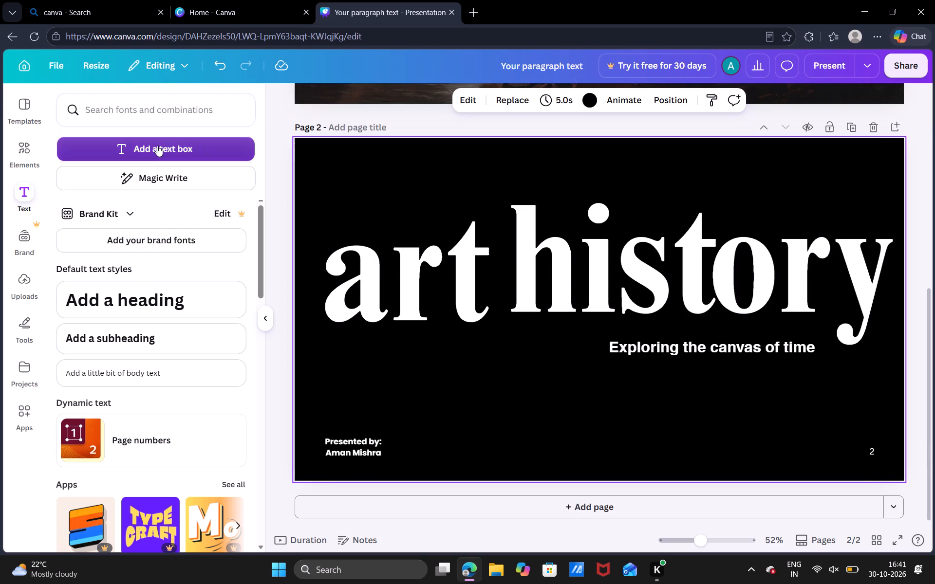
click(521, 401)
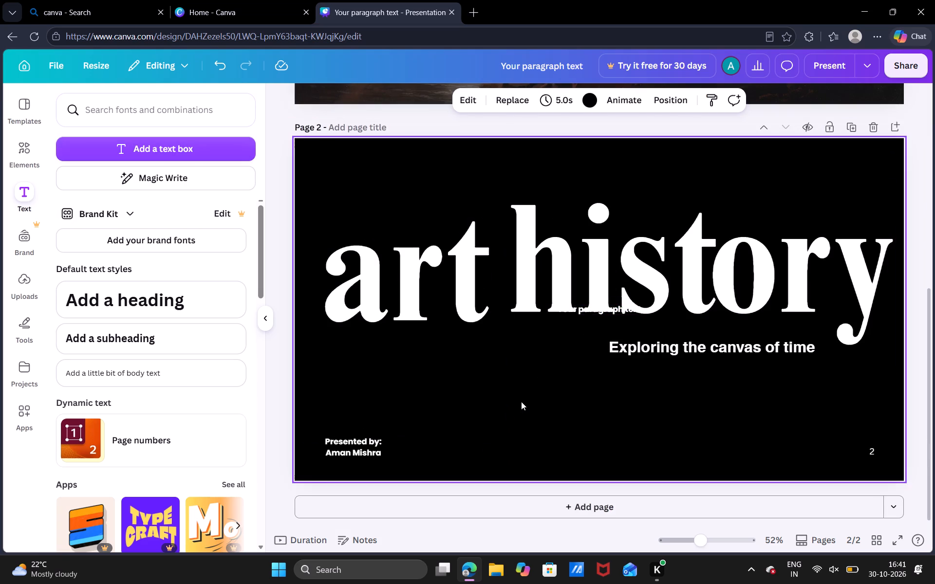
drag(583, 310, 762, 414)
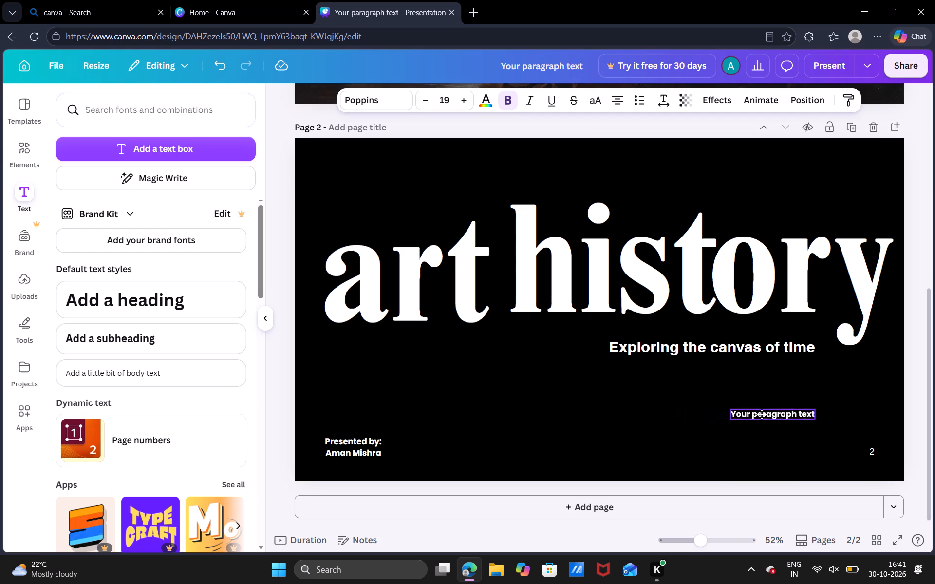
drag(762, 414, 801, 440)
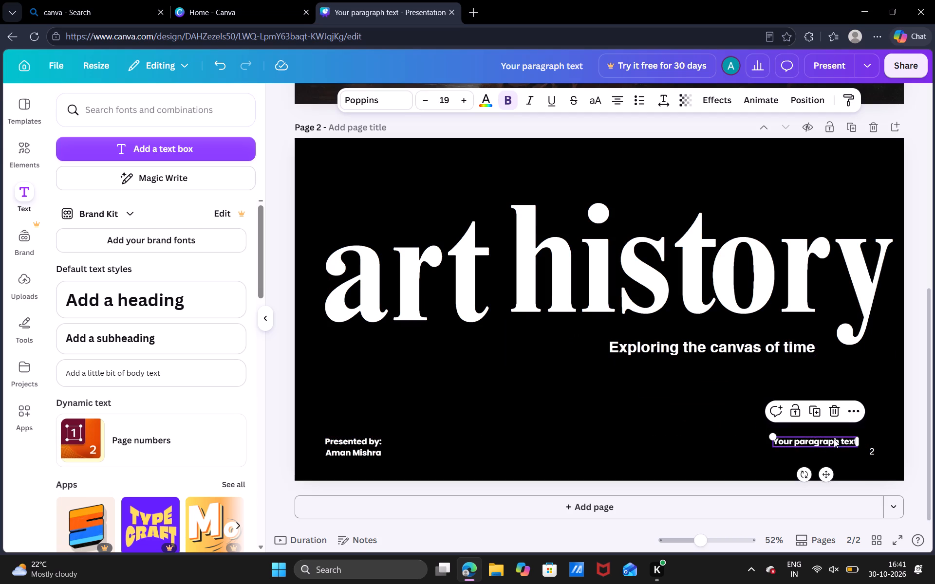
Replace the lower-right text box's placeholder with "Presented for" and "History class" on a second line.
click(840, 438)
key(BackSpace)
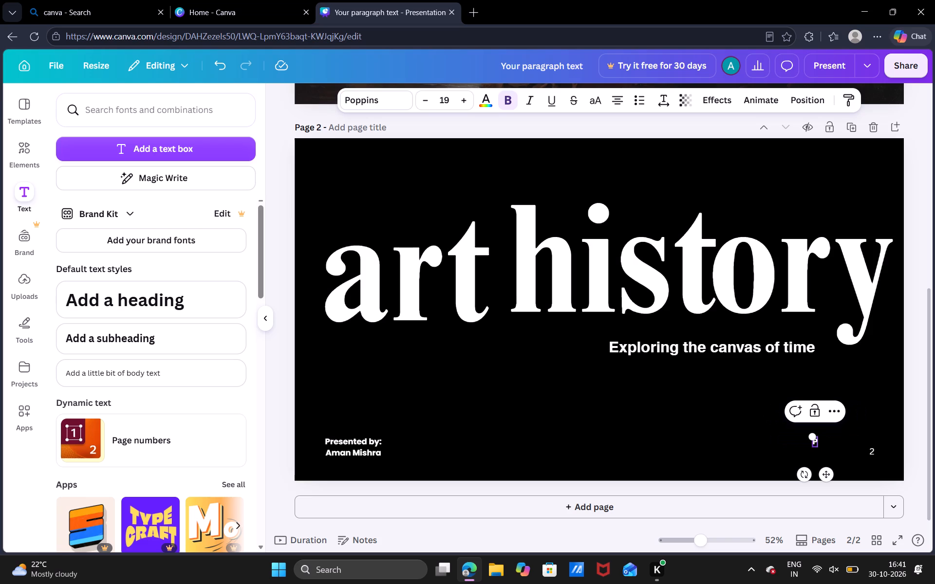
text(resented for)
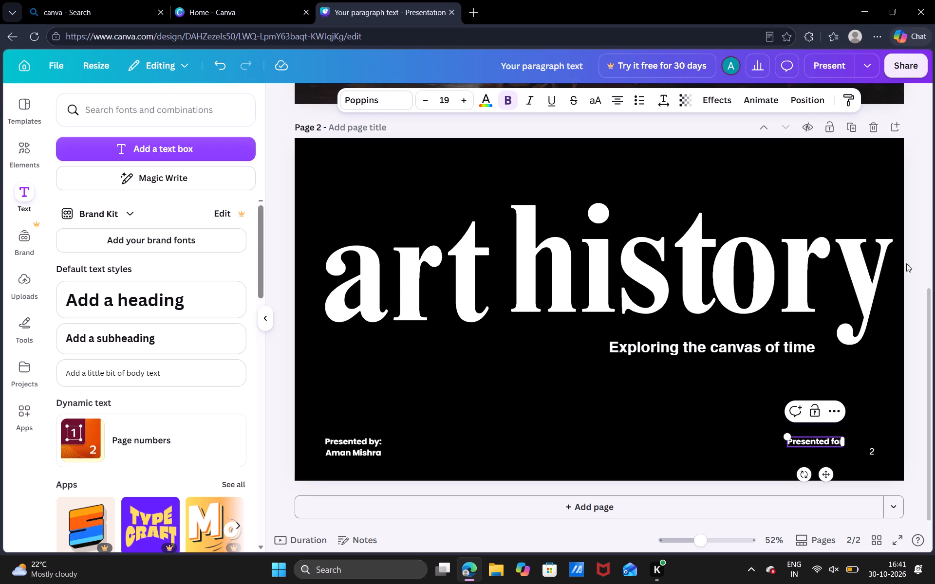
scroll(821, 289, right, 2)
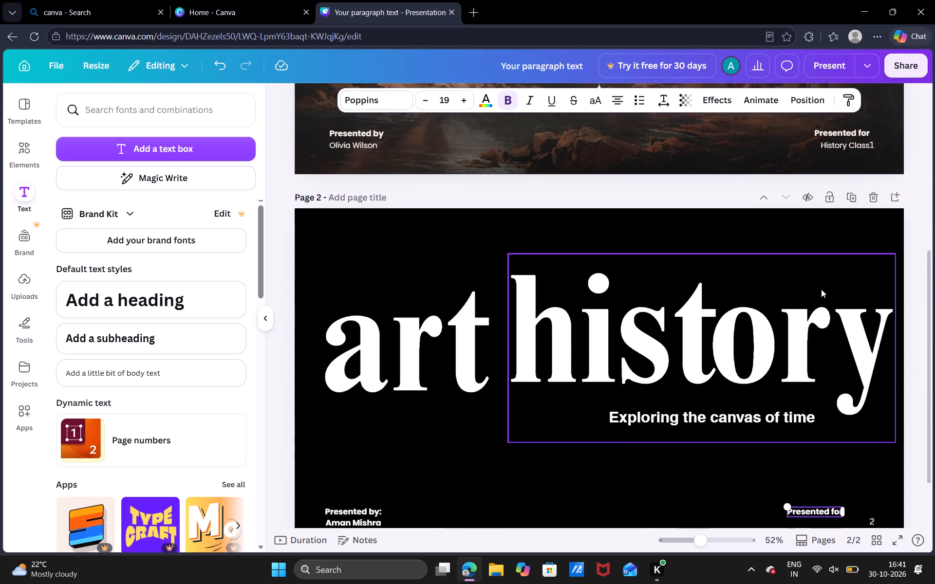
scroll(821, 289, right, 1)
click(839, 496)
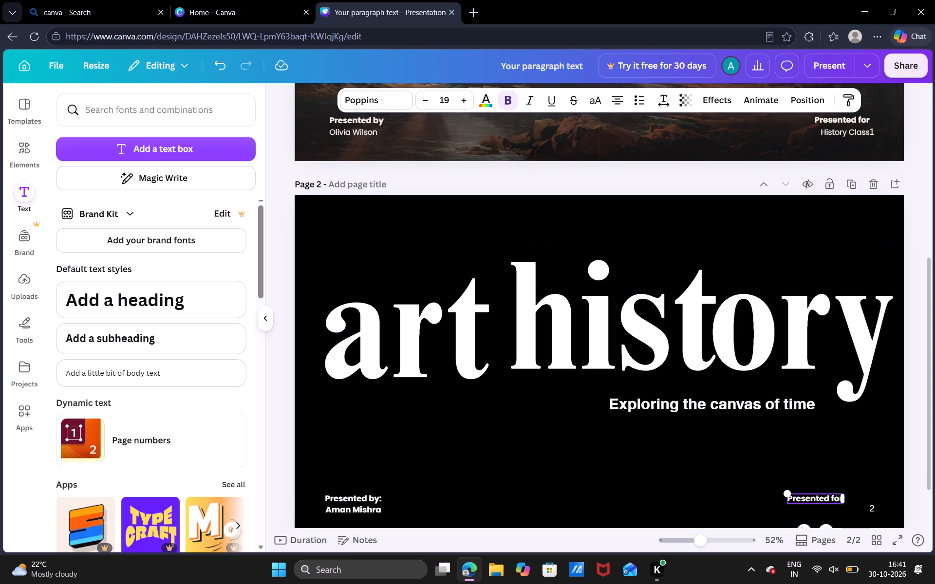
key(Return)
key(BackSpace)
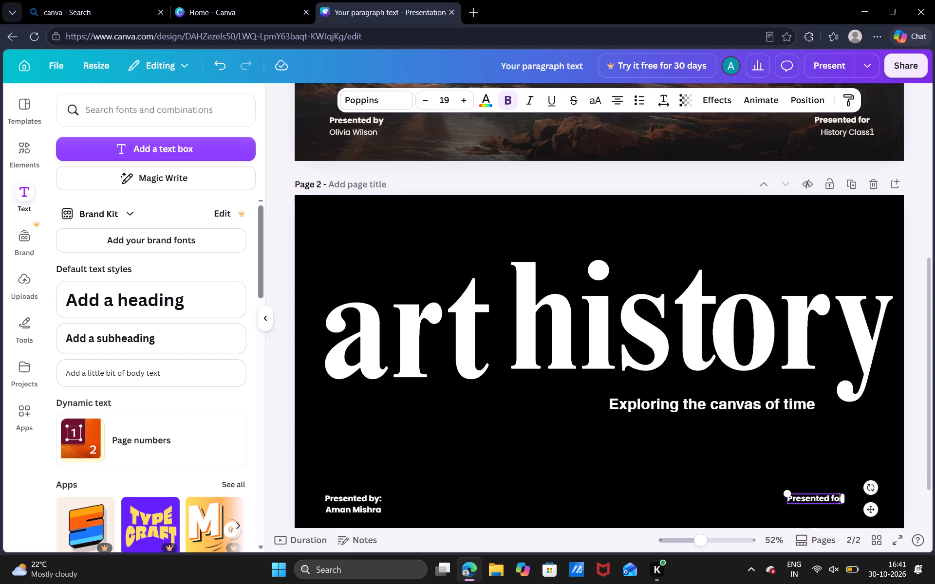
key(Right)
key(Return)
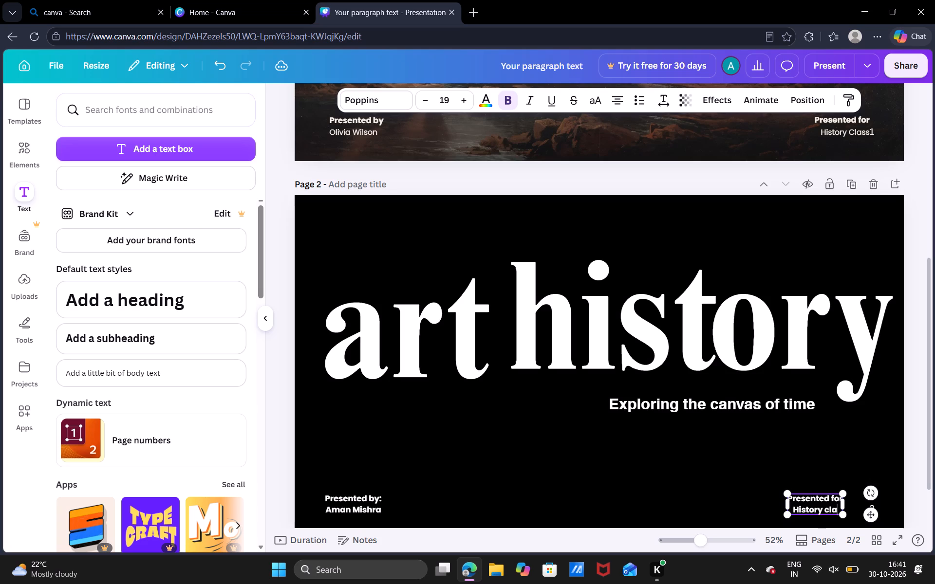
click(694, 457)
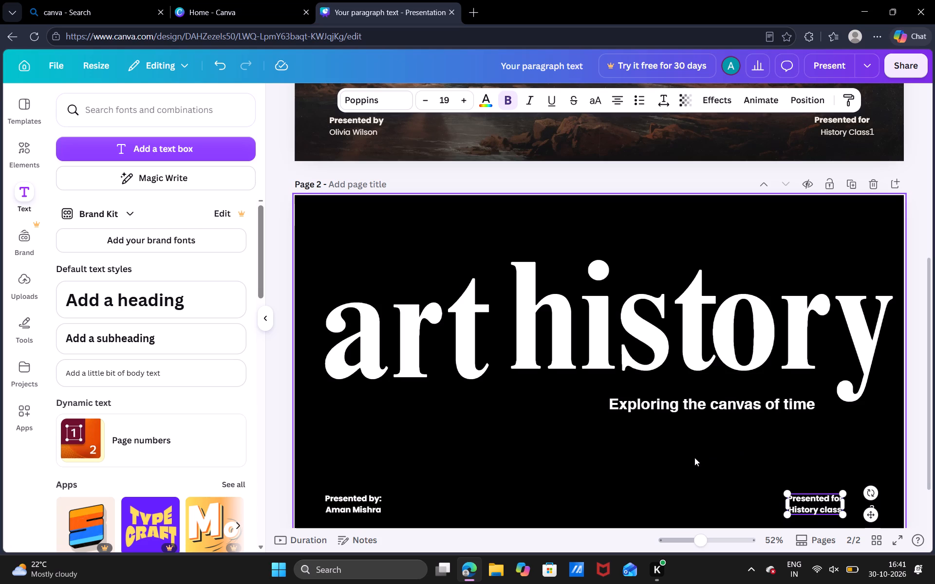
Add the recommended photo of a city skyline under clouds to page 2, roughly centred behind the title and subtitle.
scroll(605, 388, up, 5)
scroll(605, 388, down, 5)
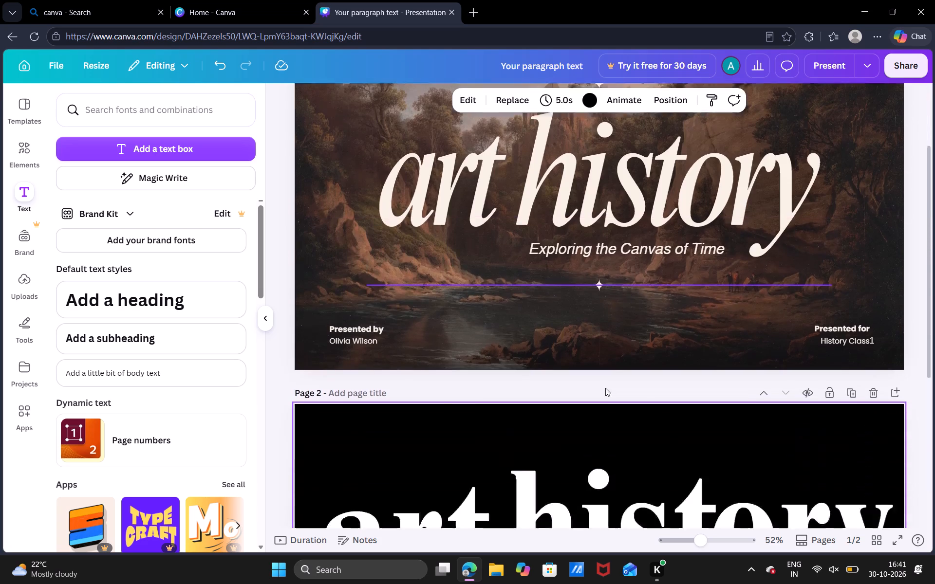
scroll(605, 388, down, 2)
click(6, 145)
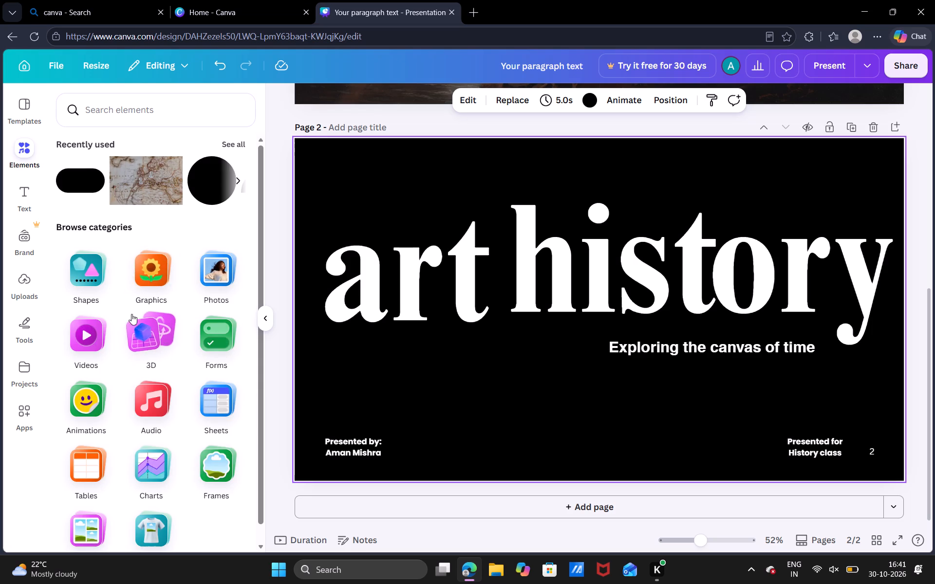
click(209, 269)
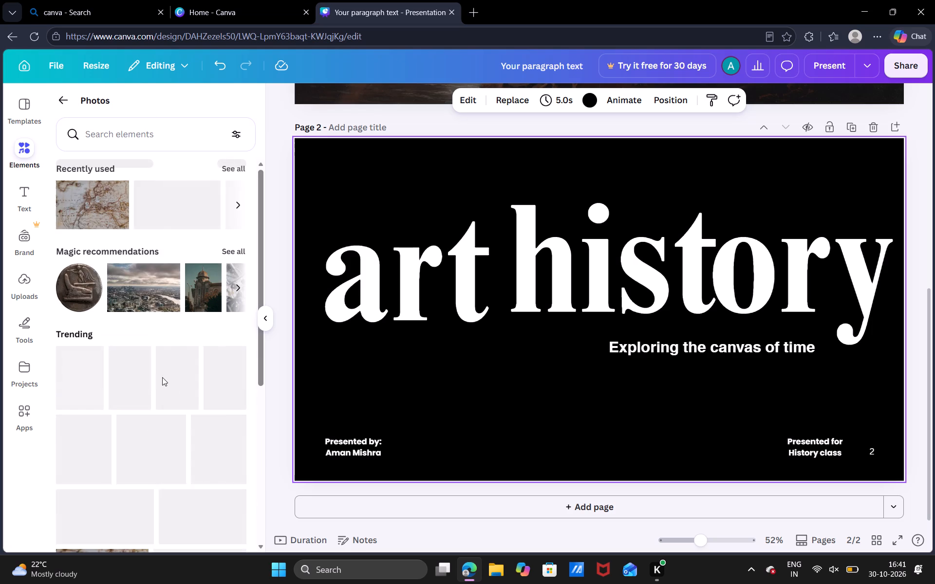
drag(148, 296, 150, 296)
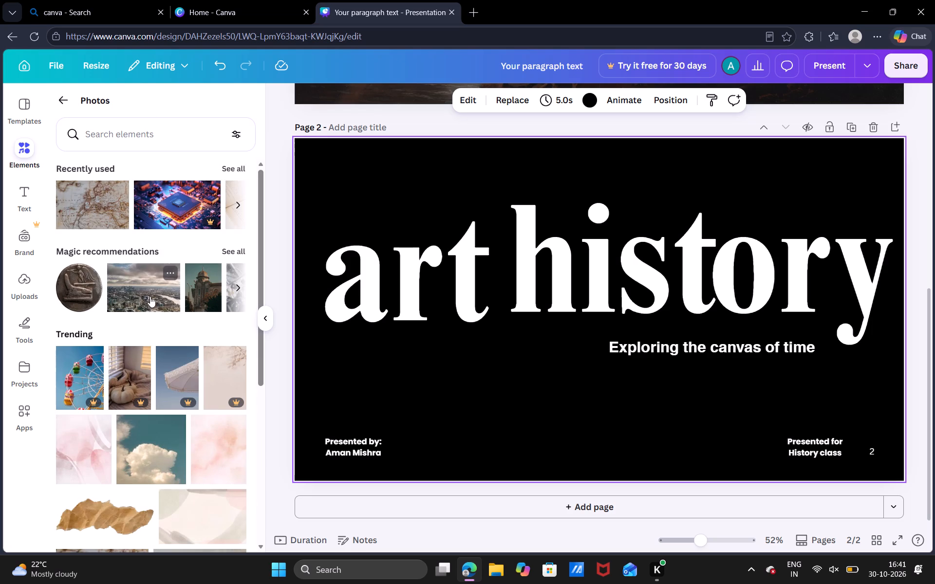
drag(150, 296, 408, 217)
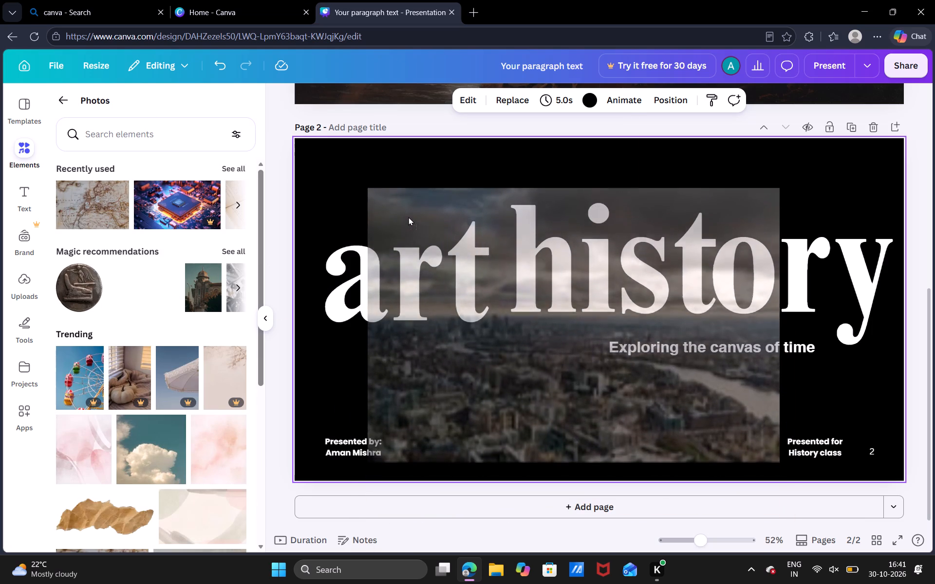
drag(408, 217, 409, 192)
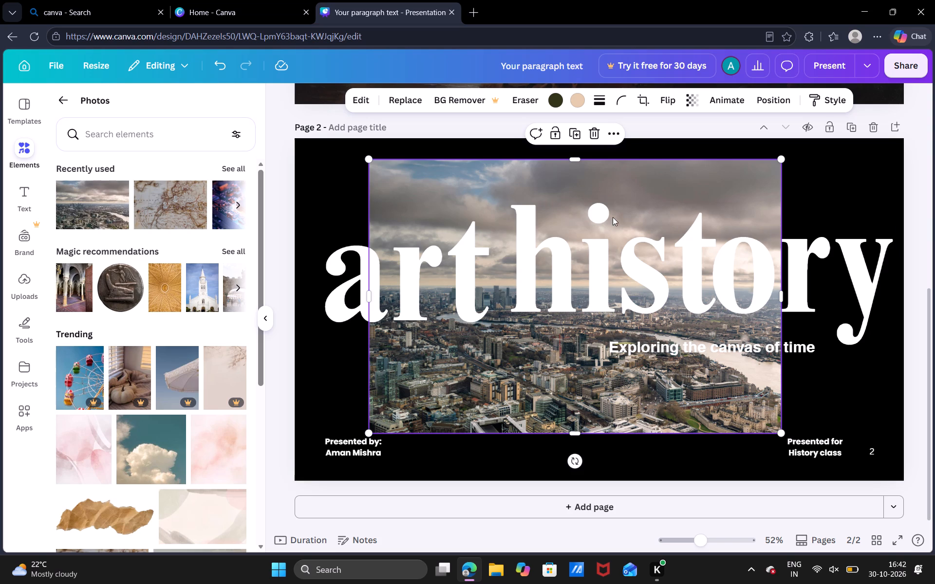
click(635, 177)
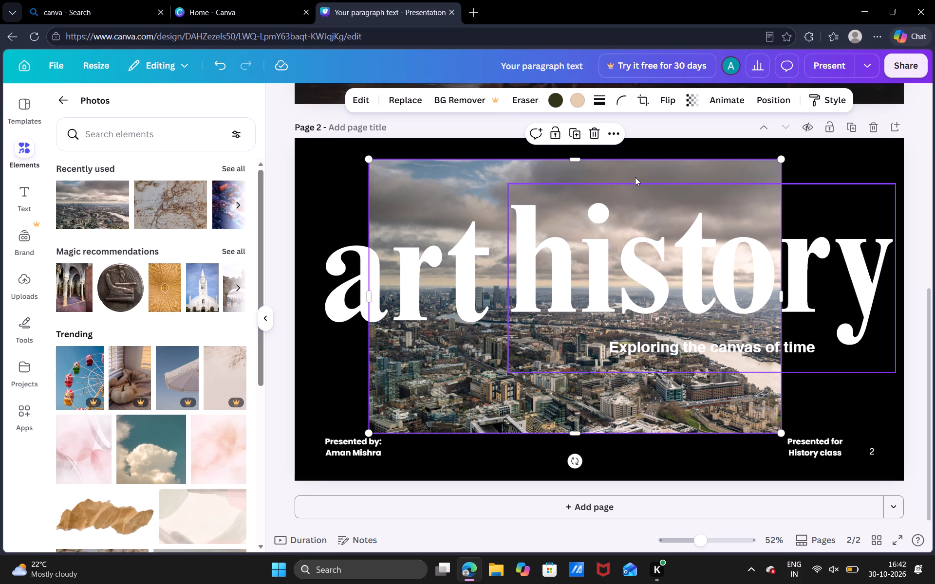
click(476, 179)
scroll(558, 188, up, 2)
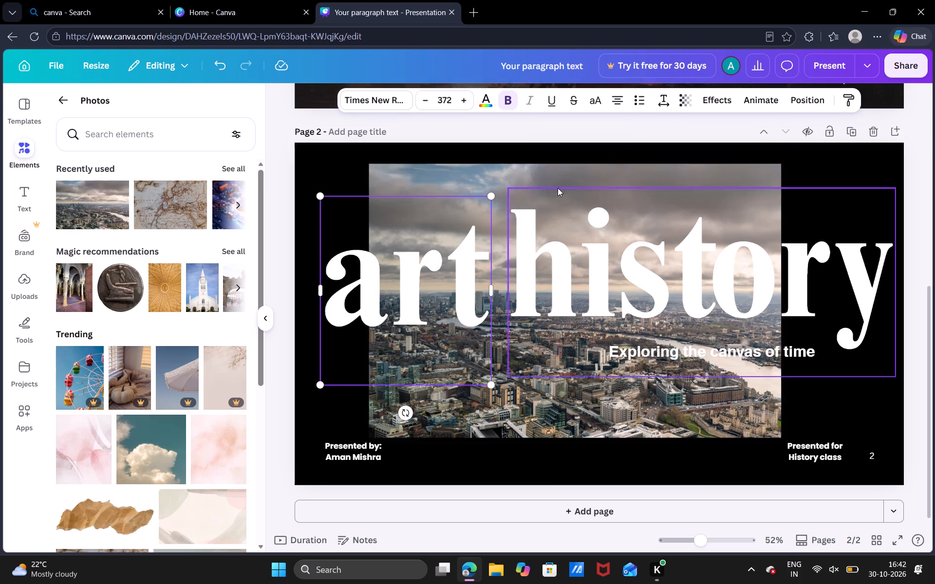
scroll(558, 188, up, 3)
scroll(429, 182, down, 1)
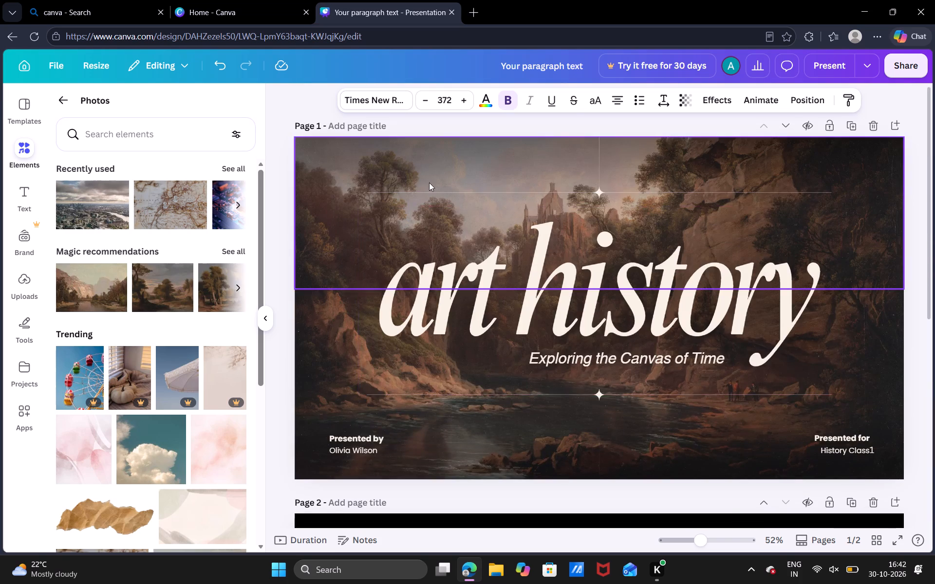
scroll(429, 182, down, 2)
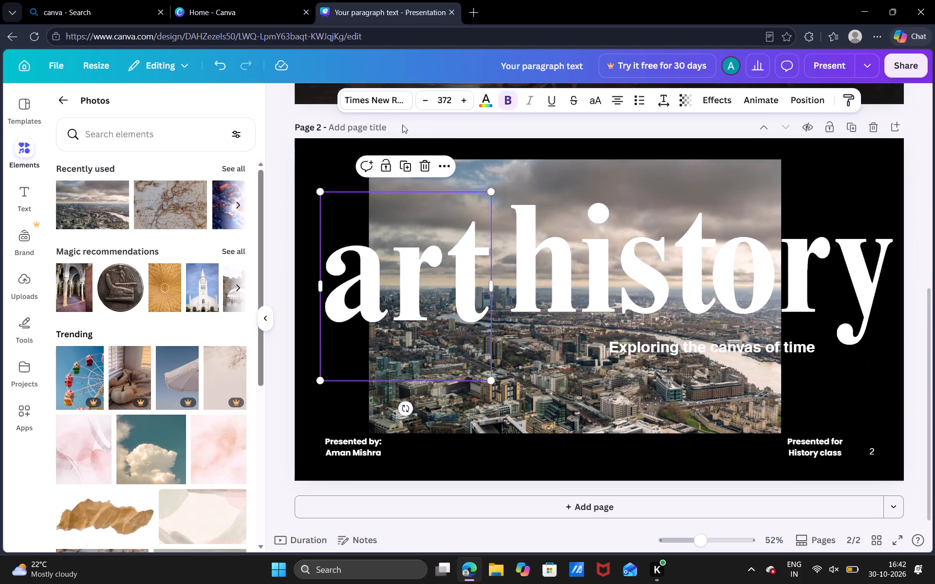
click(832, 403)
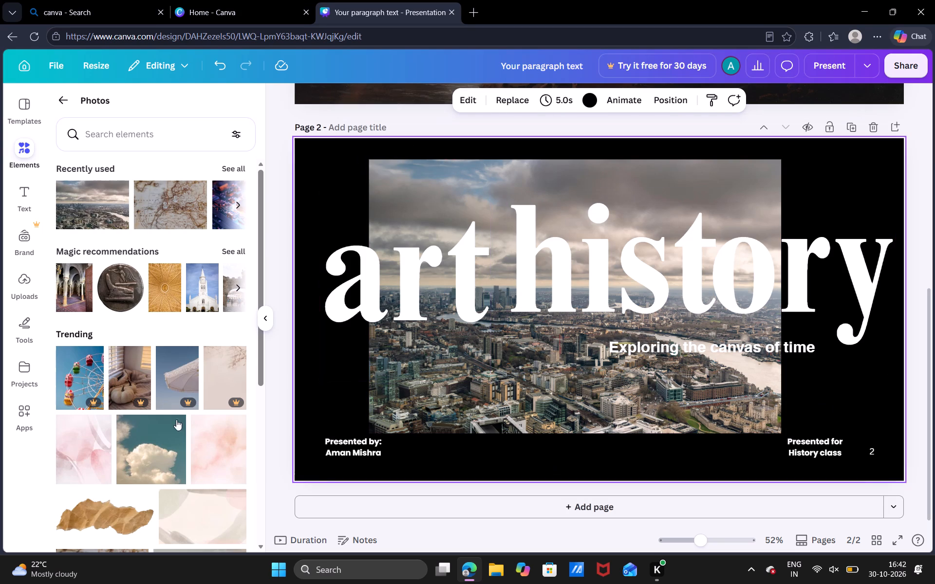
Move page 2's two bottom credits slightly outward, the presenter credit toward the left edge and "Presented for" toward the page number.
drag(347, 447, 337, 449)
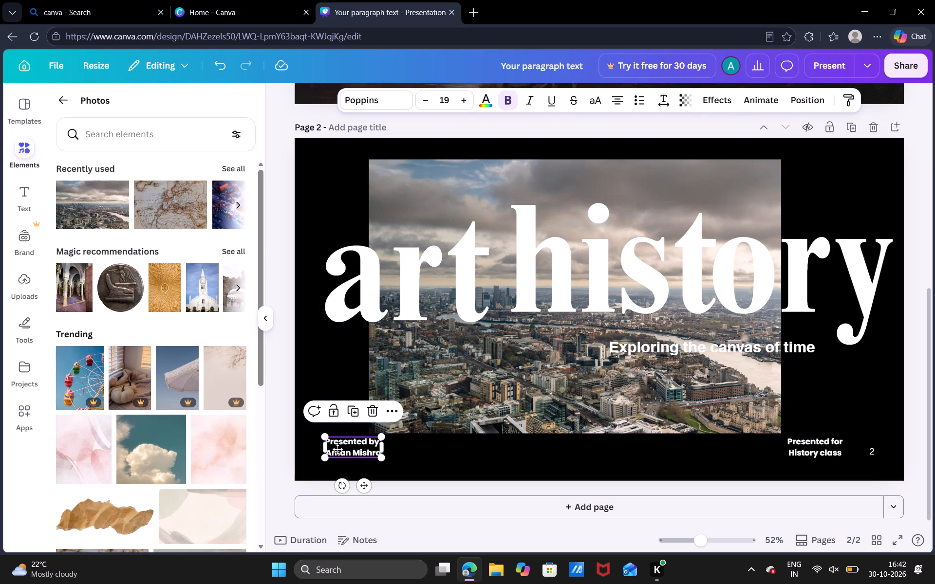
drag(337, 449, 337, 449)
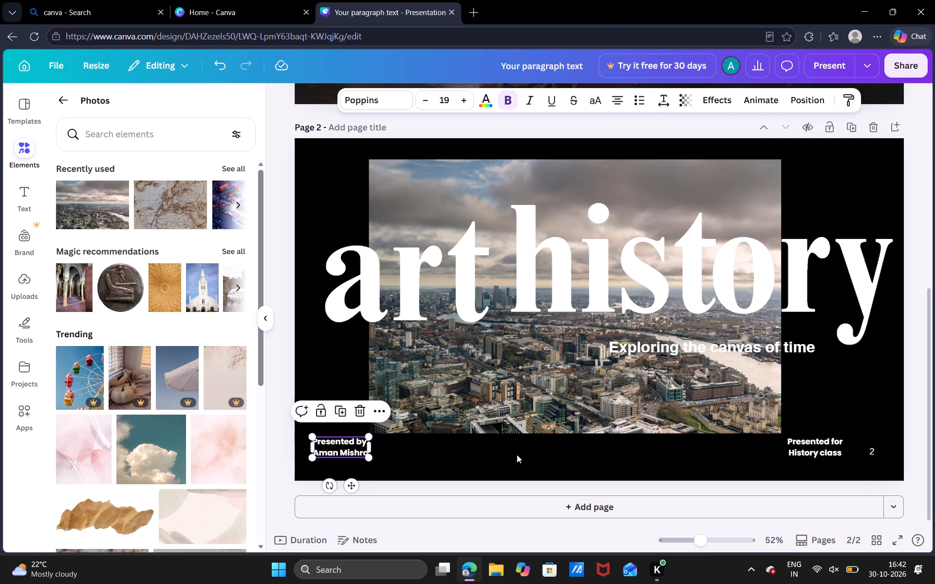
drag(816, 440, 827, 440)
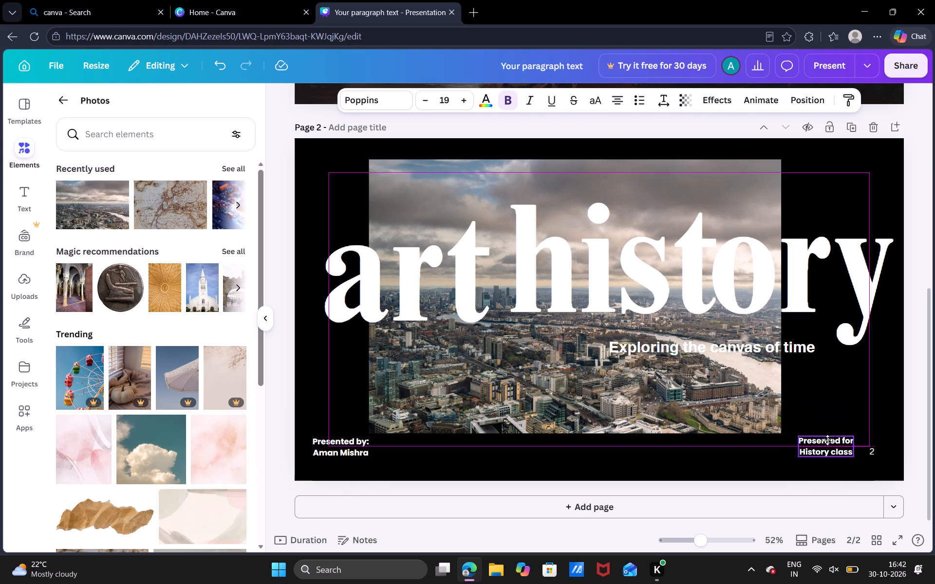
drag(827, 440, 825, 438)
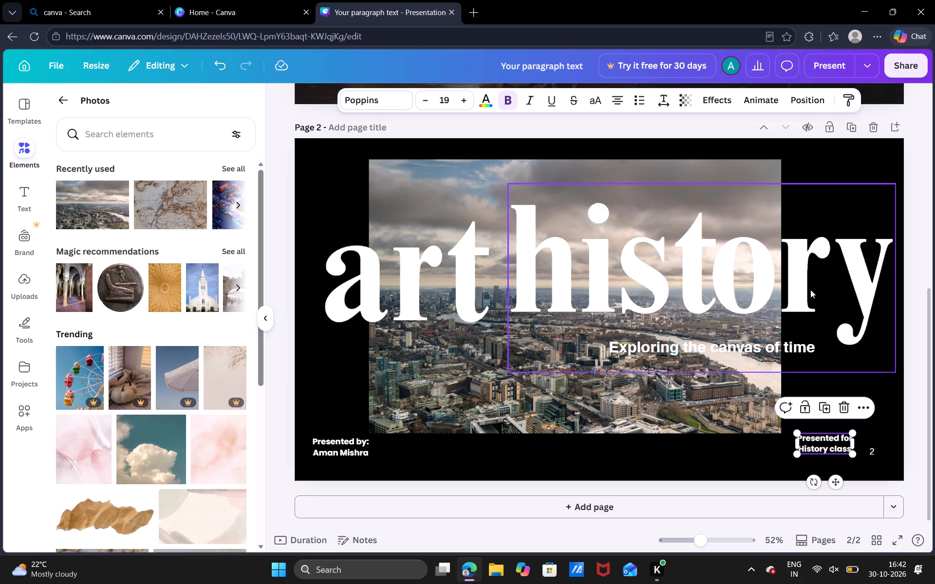
Move the word "history" on page 2 slightly down so its baseline lines up with "art".
drag(802, 301, 800, 309)
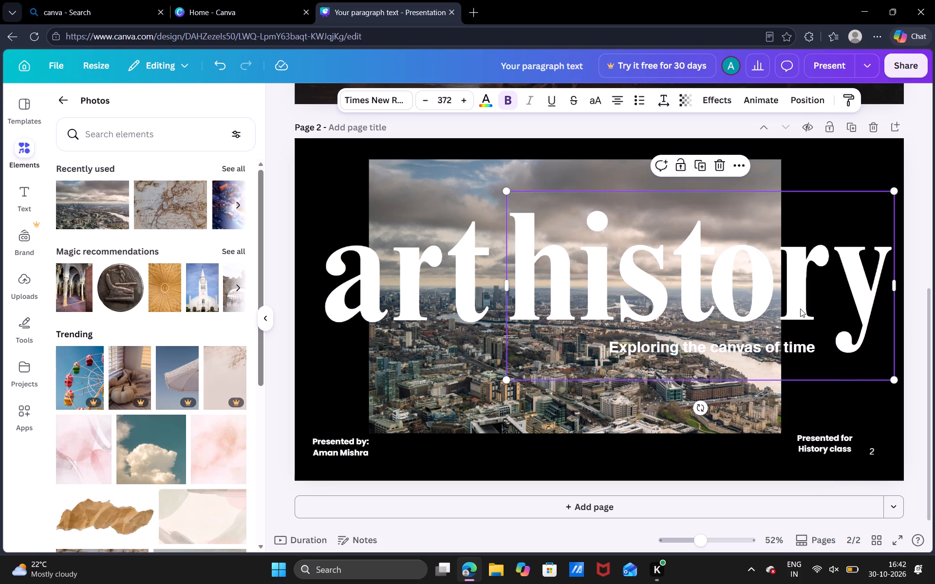
click(823, 158)
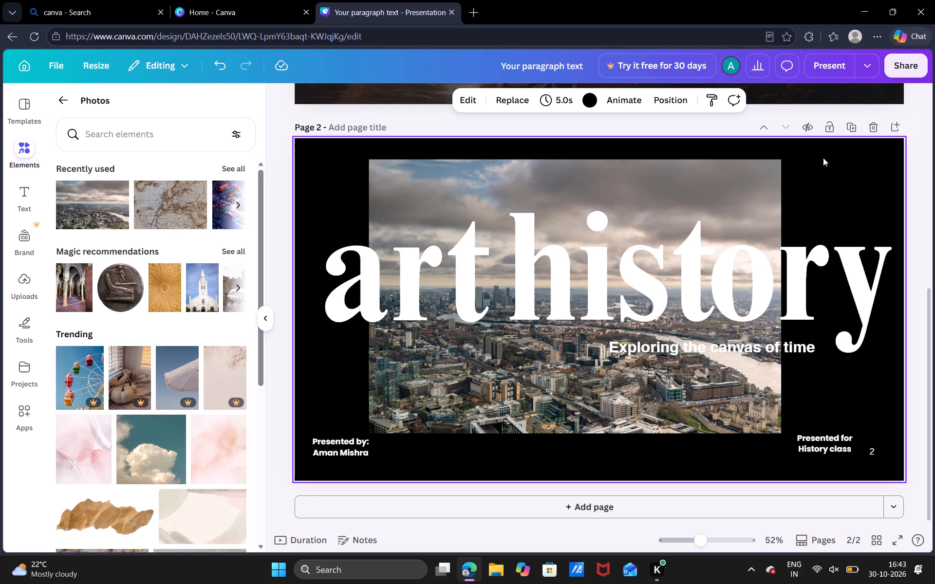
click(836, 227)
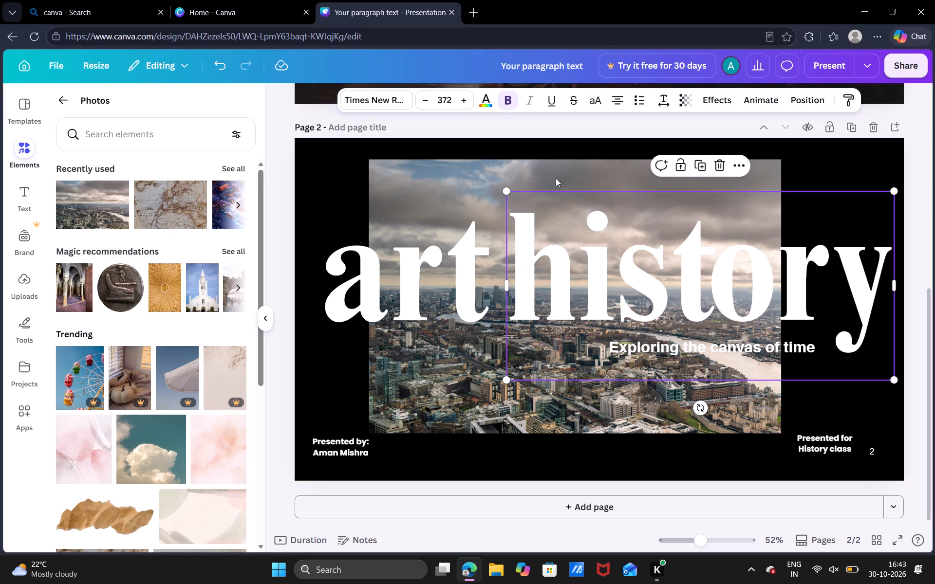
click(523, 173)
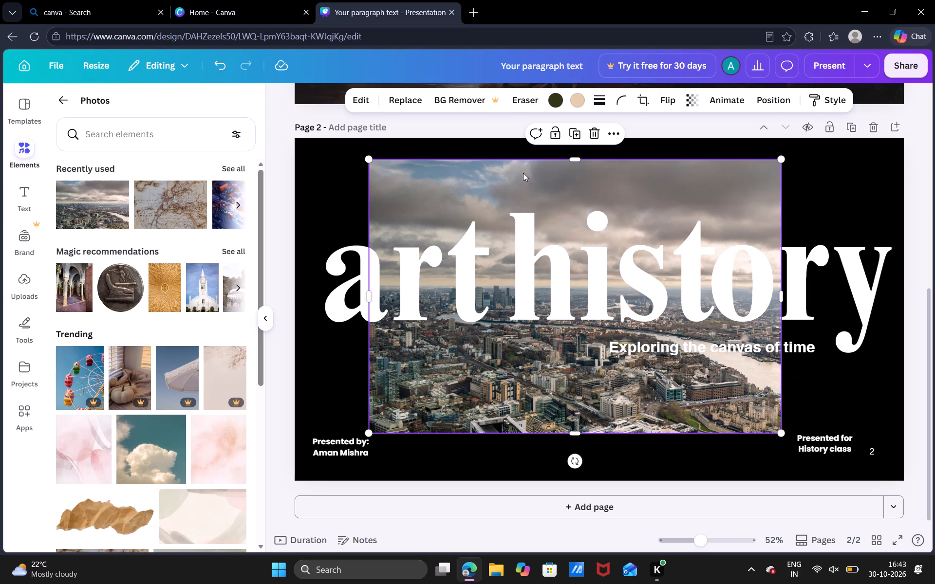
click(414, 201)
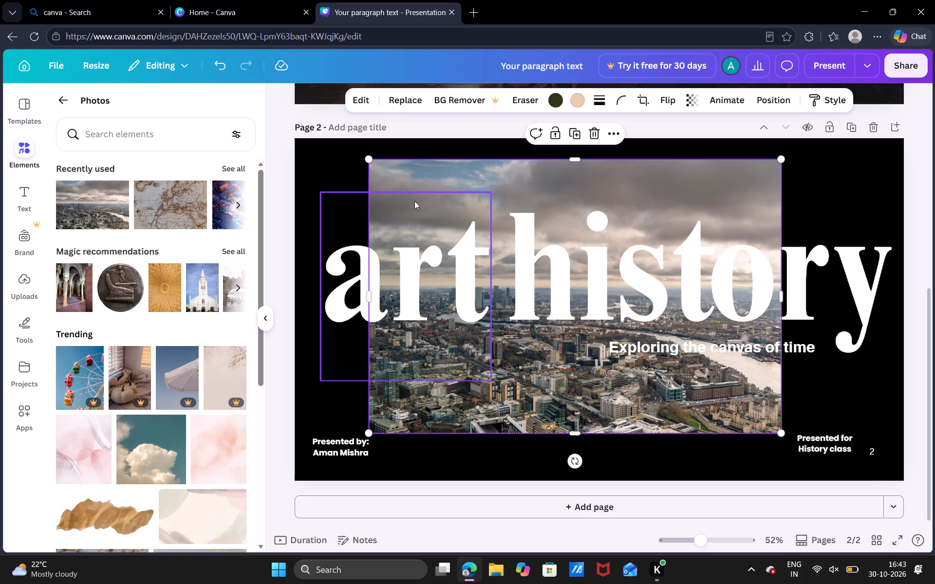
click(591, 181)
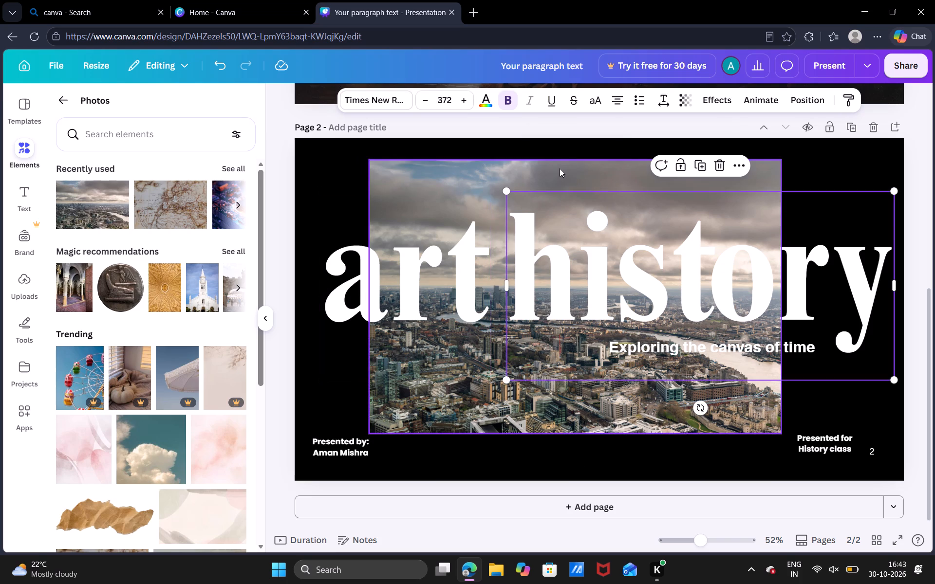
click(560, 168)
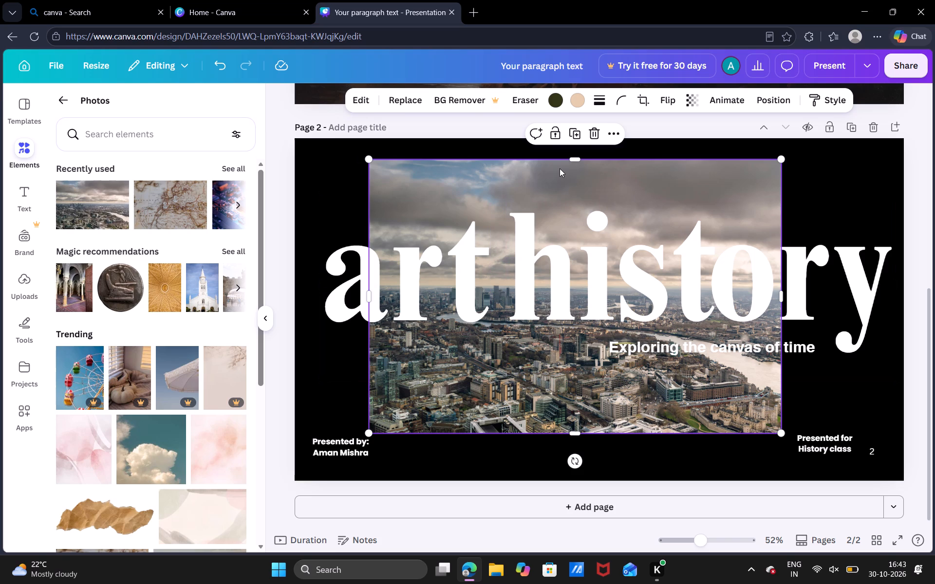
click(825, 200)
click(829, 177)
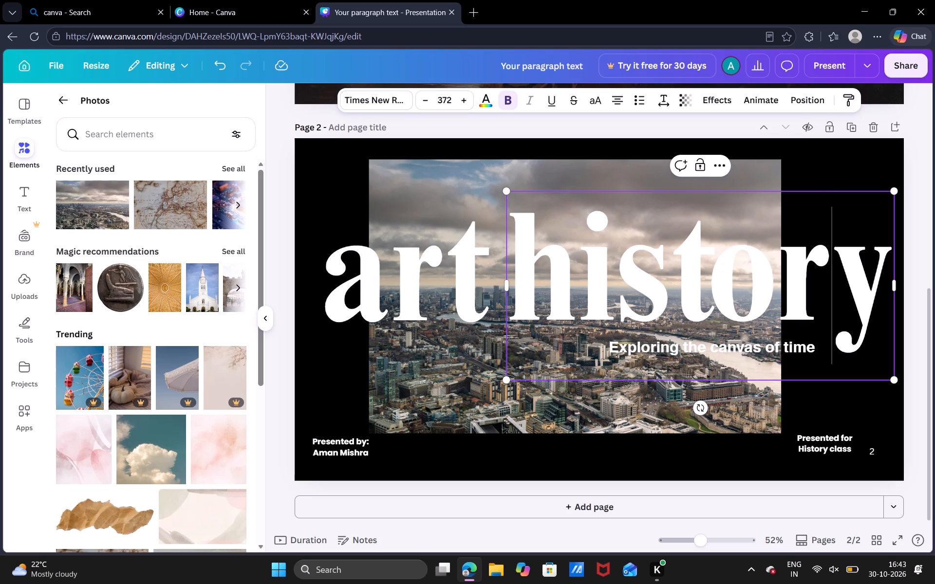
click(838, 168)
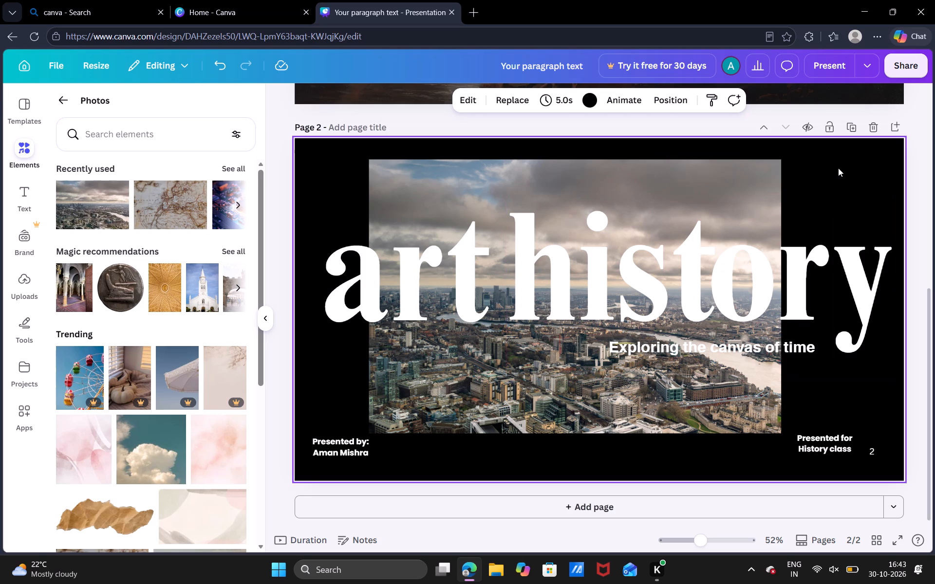
Shift page 2's subtitle left beneath "history" until its end meets the photo's right edge, using page 1 as the reference.
scroll(838, 168, up, 6)
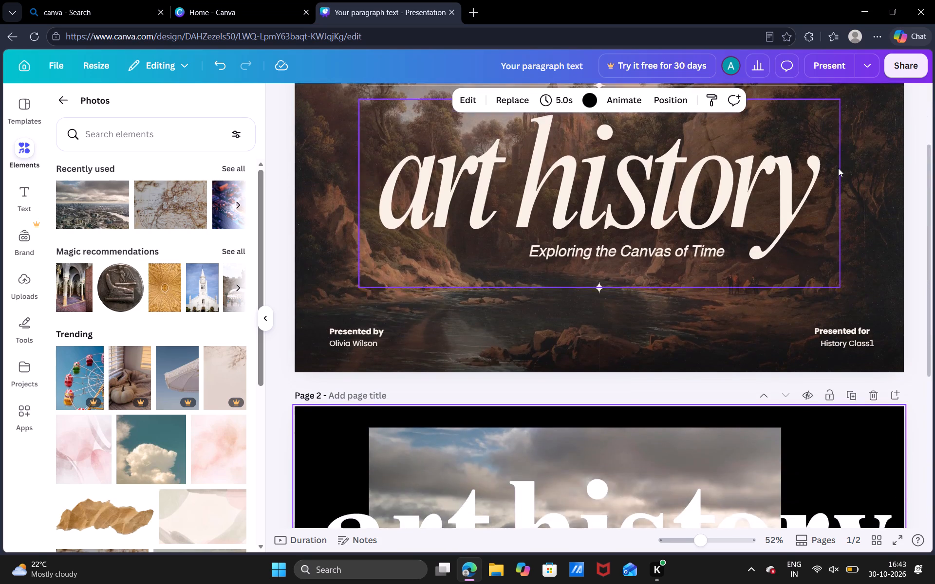
scroll(838, 168, up, 1)
scroll(763, 198, down, 6)
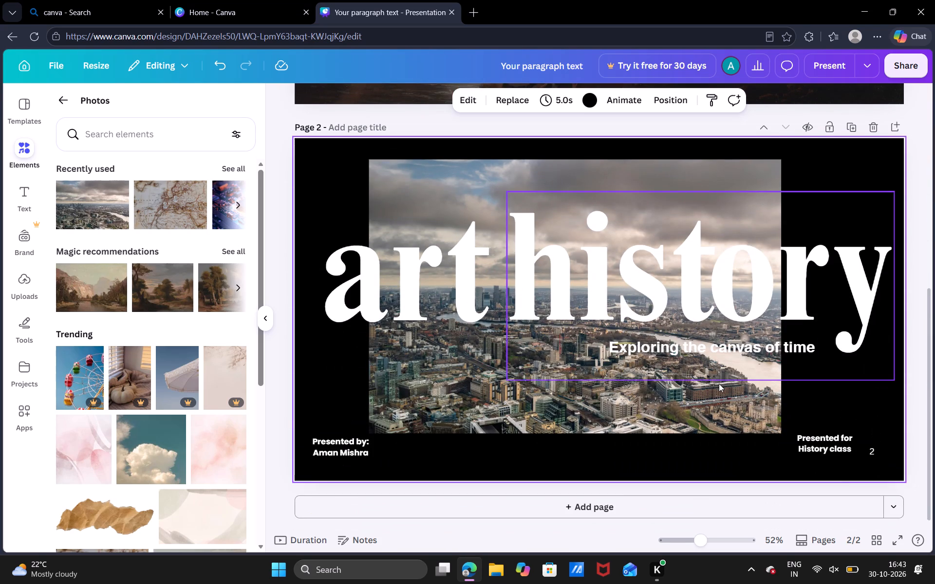
drag(736, 347, 717, 347)
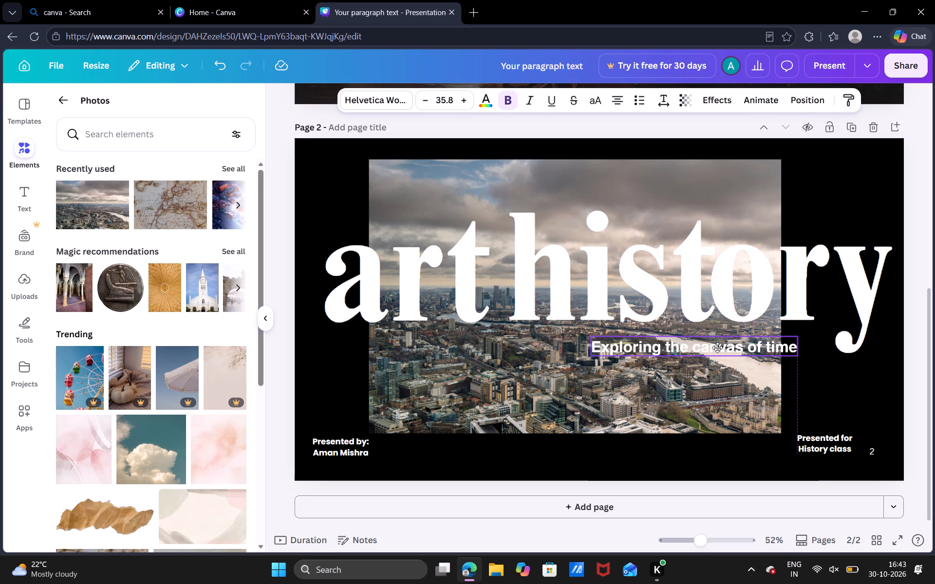
drag(717, 347, 702, 346)
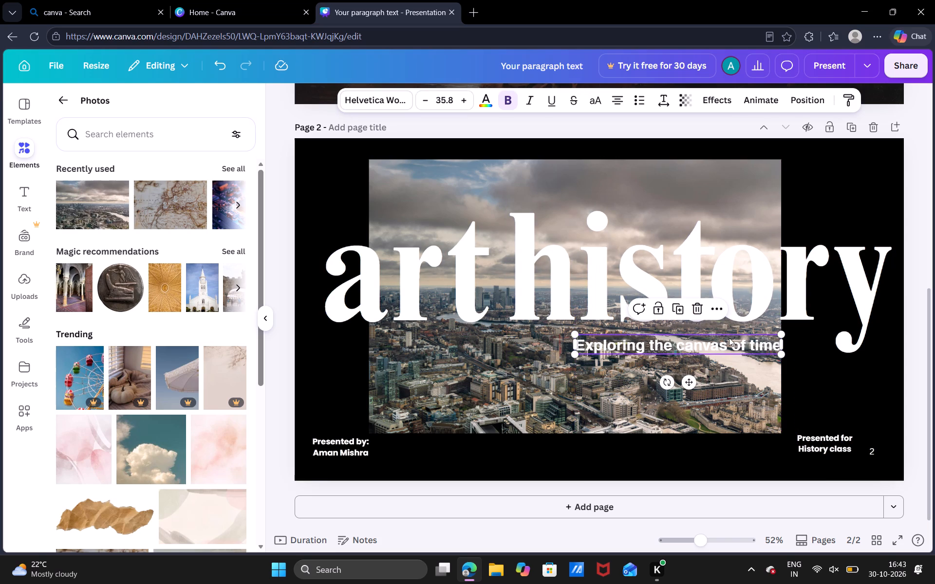
click(813, 216)
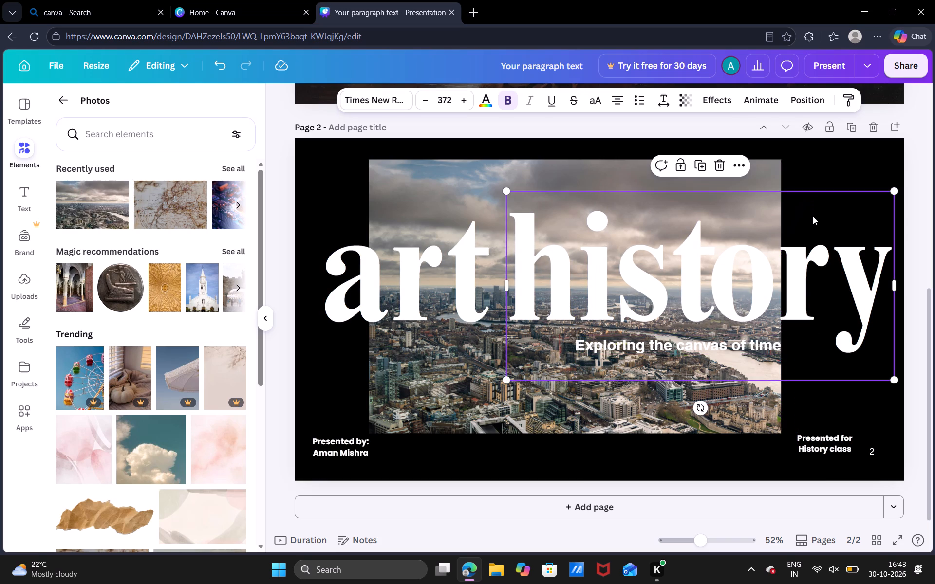
click(832, 165)
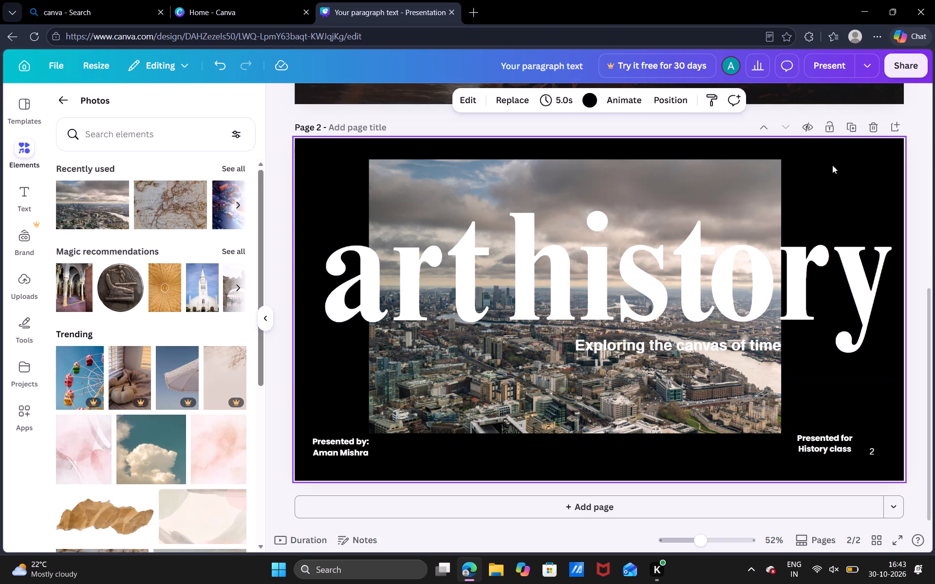
Capitalize "canvas" in page 2's subtitle so it reads "Exploring the Canvas of time", following page 1's wording.
scroll(832, 165, up, 4)
scroll(832, 165, down, 1)
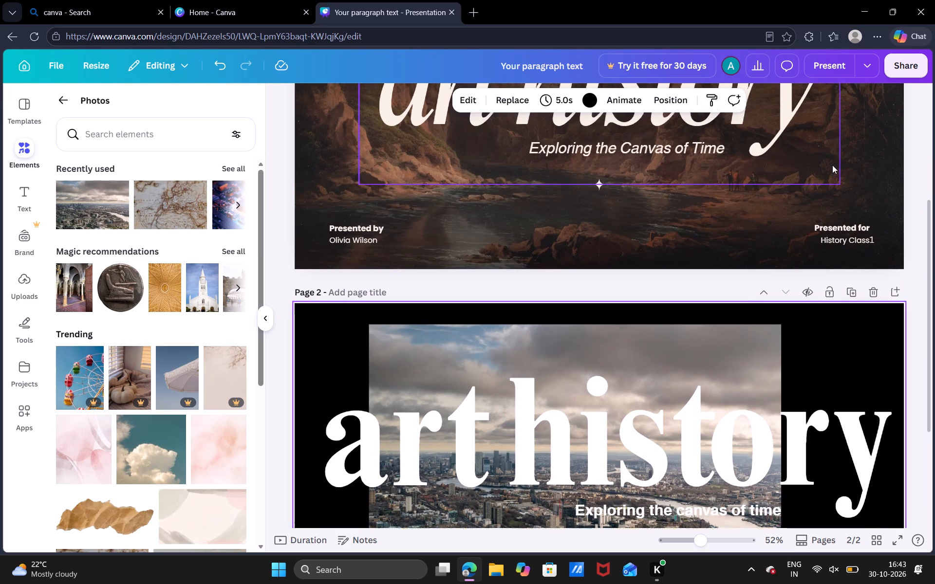
scroll(832, 165, down, 1)
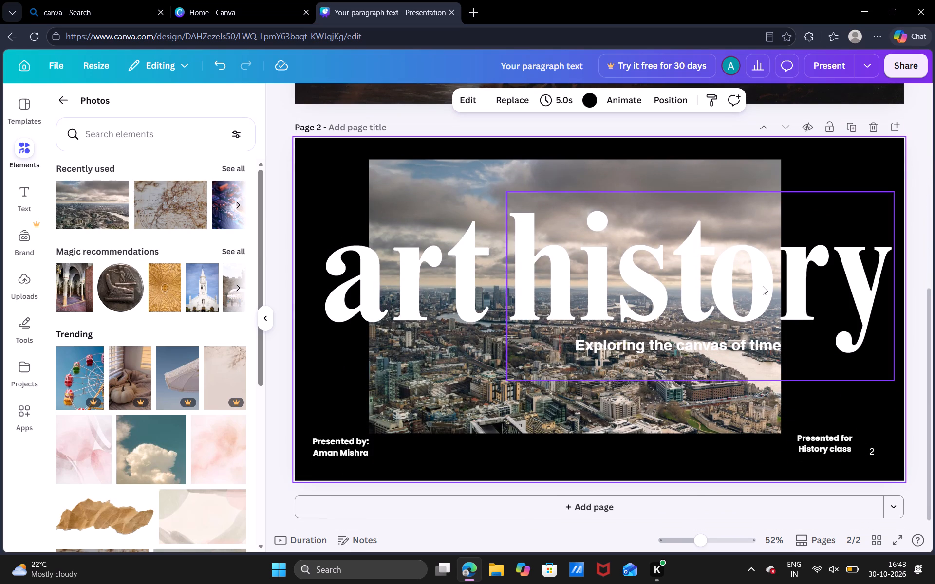
click(711, 350)
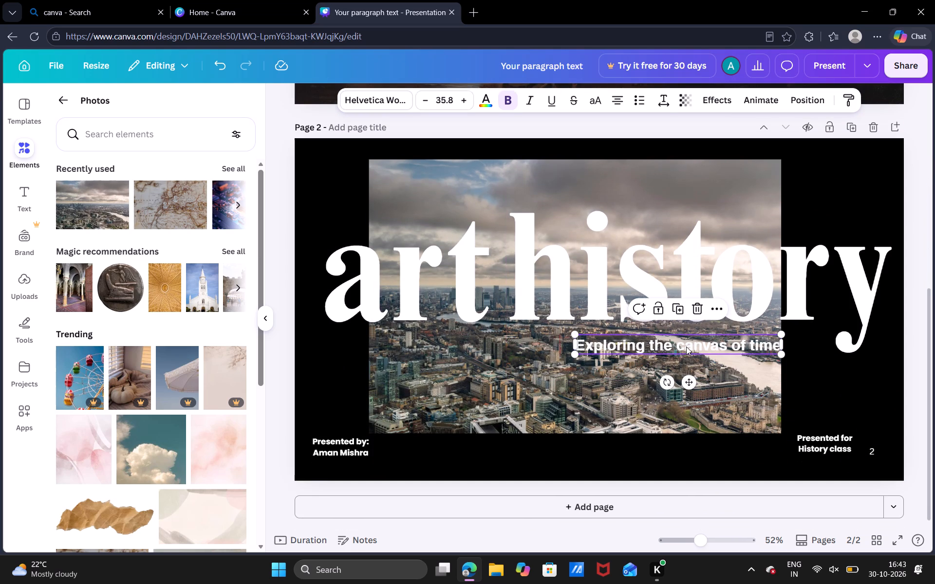
click(686, 347)
key(BackSpace)
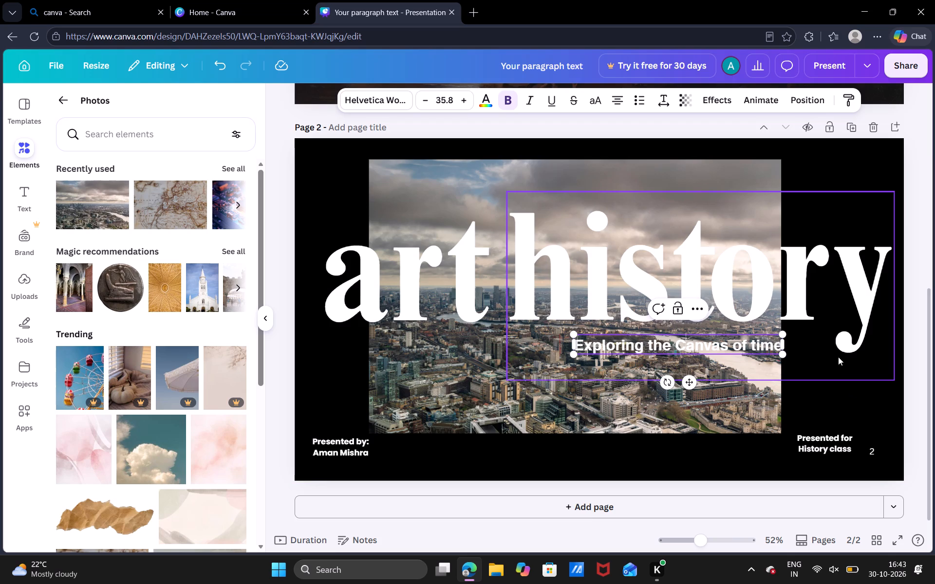
scroll(838, 357, down, 1)
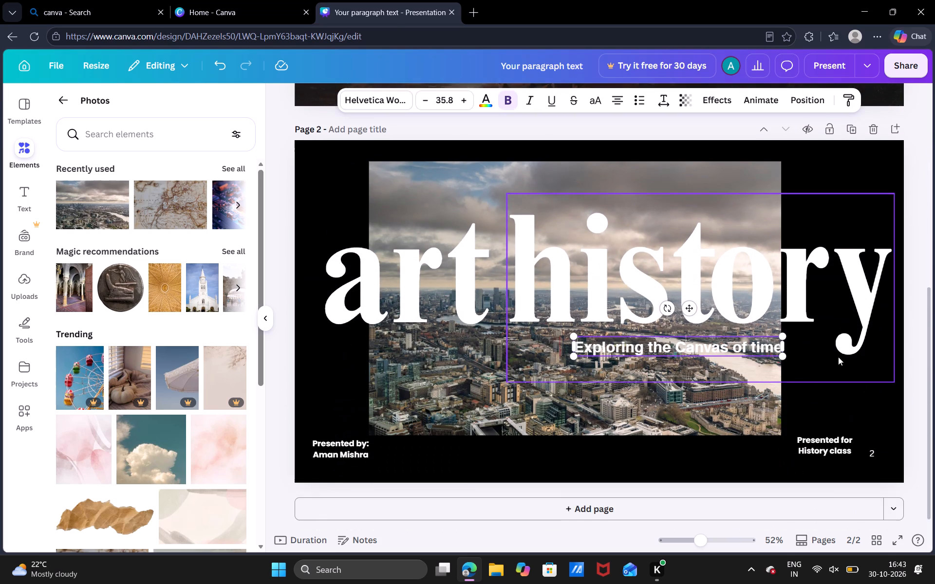
Capitalize "time" in page 2's subtitle so it reads "Exploring the Canvas of Time".
click(754, 347)
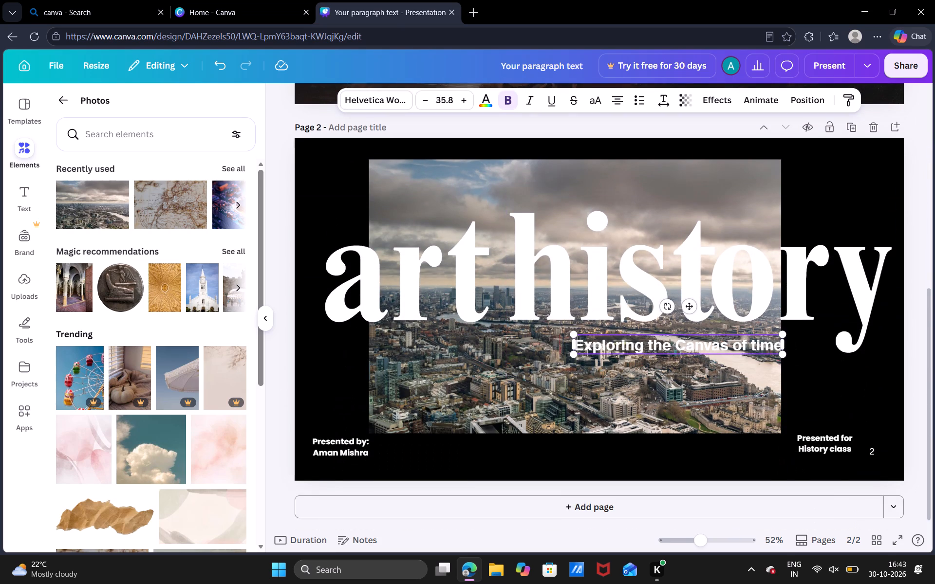
key(BackSpace)
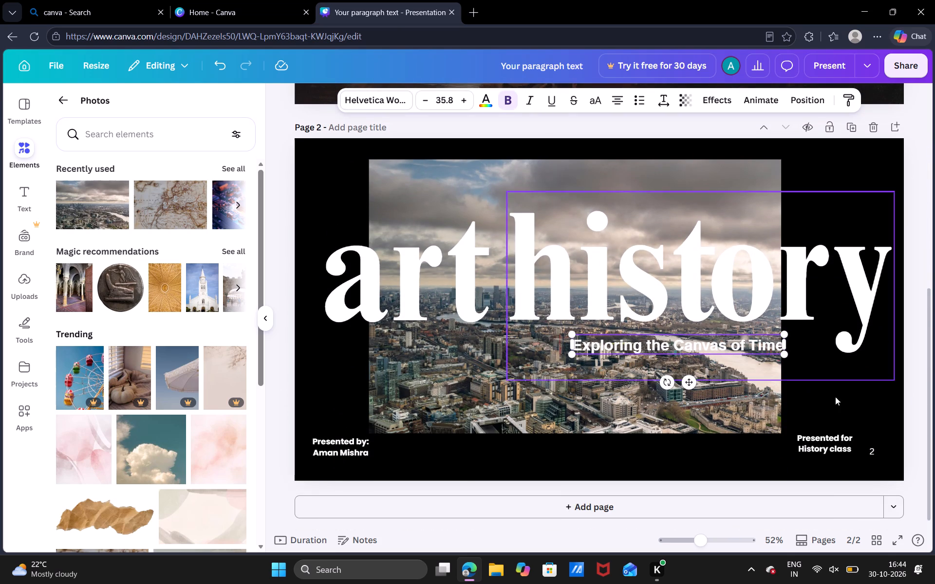
click(833, 412)
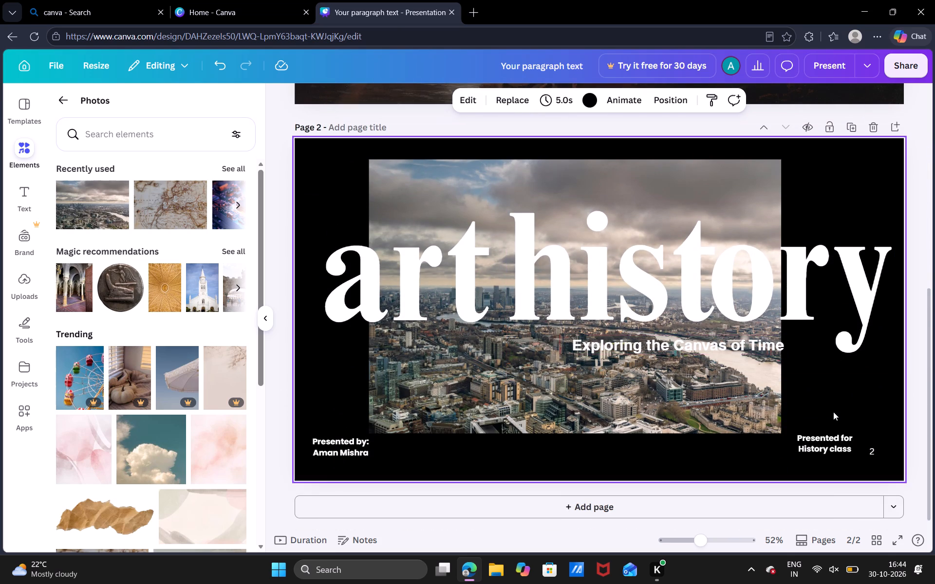
Nudge page 2's subtitle slightly left so its end lines up with the photo's right edge.
click(751, 348)
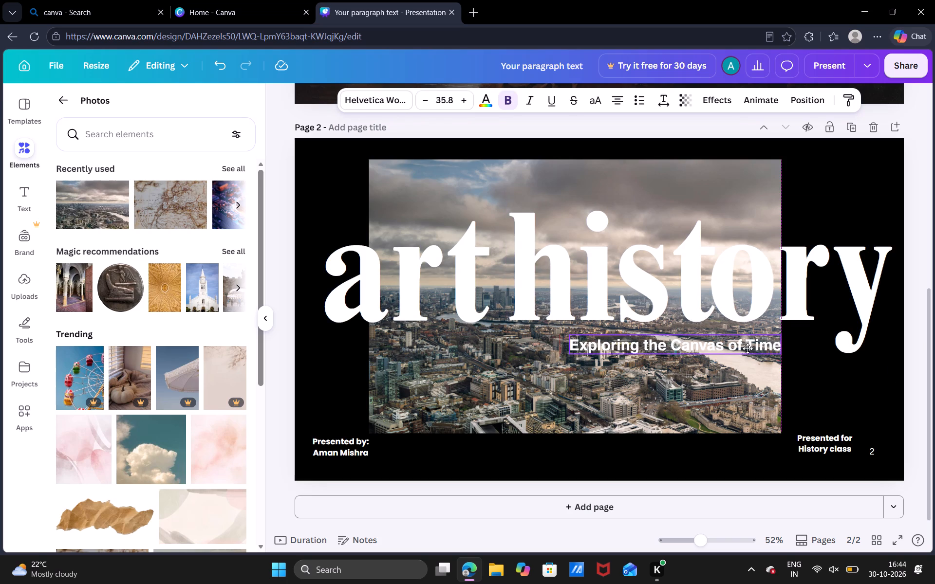
click(819, 406)
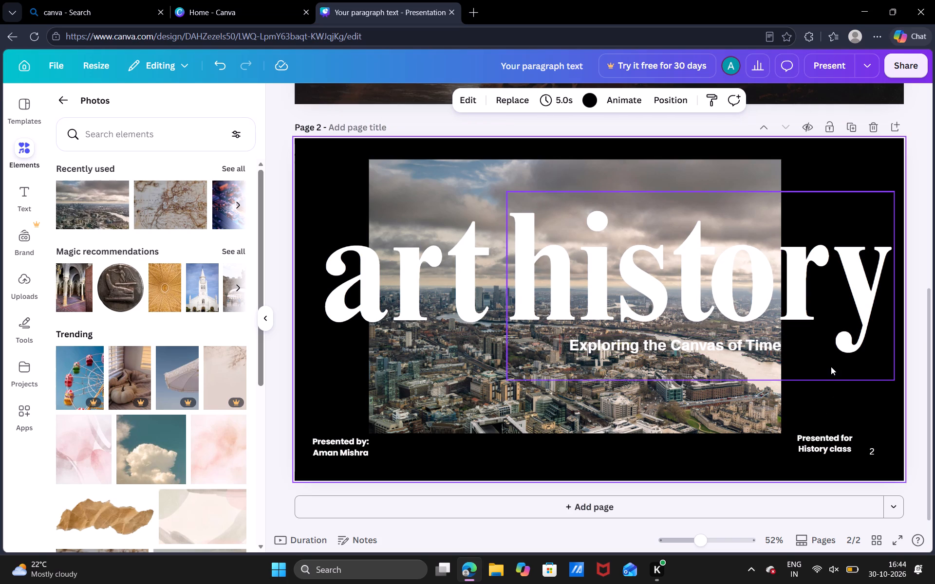
click(823, 160)
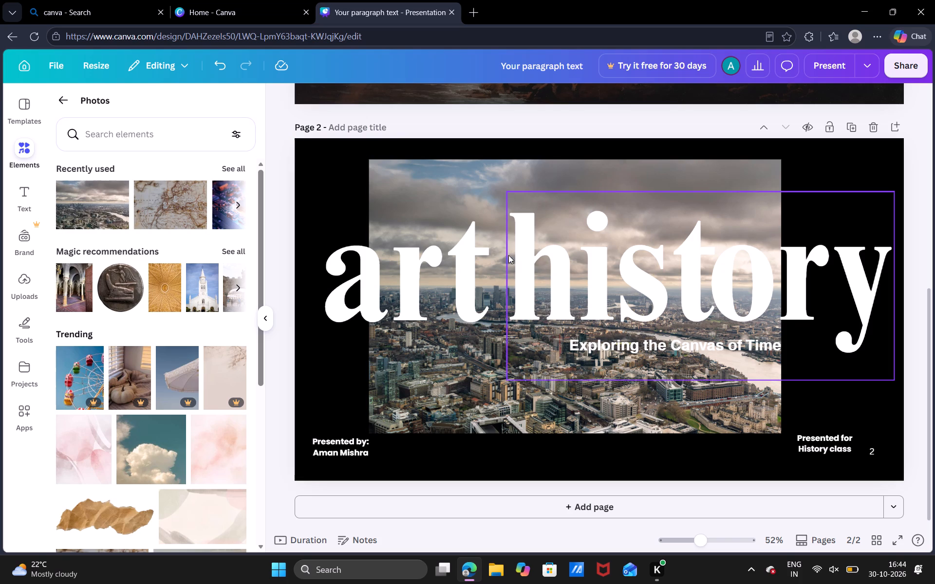
Shift the title words "art" and "history" on page 2 slightly left by the same amount, keeping their tops aligned.
drag(472, 264, 460, 264)
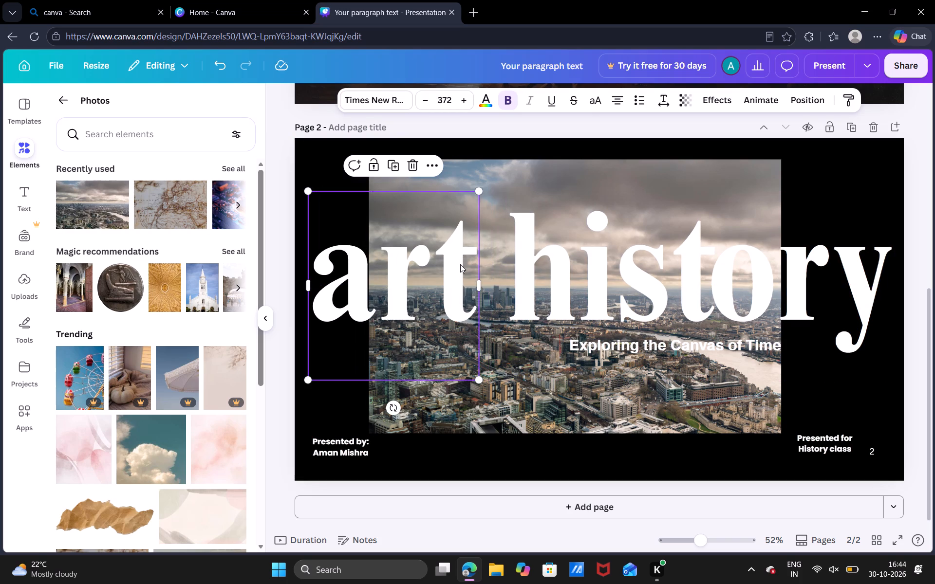
drag(602, 275, 589, 275)
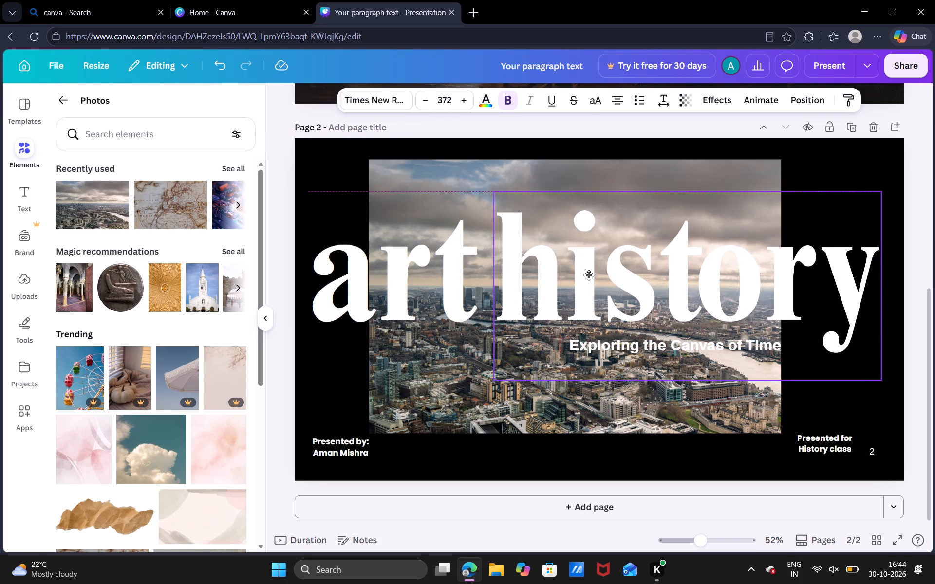
drag(589, 275, 589, 274)
drag(589, 274, 589, 275)
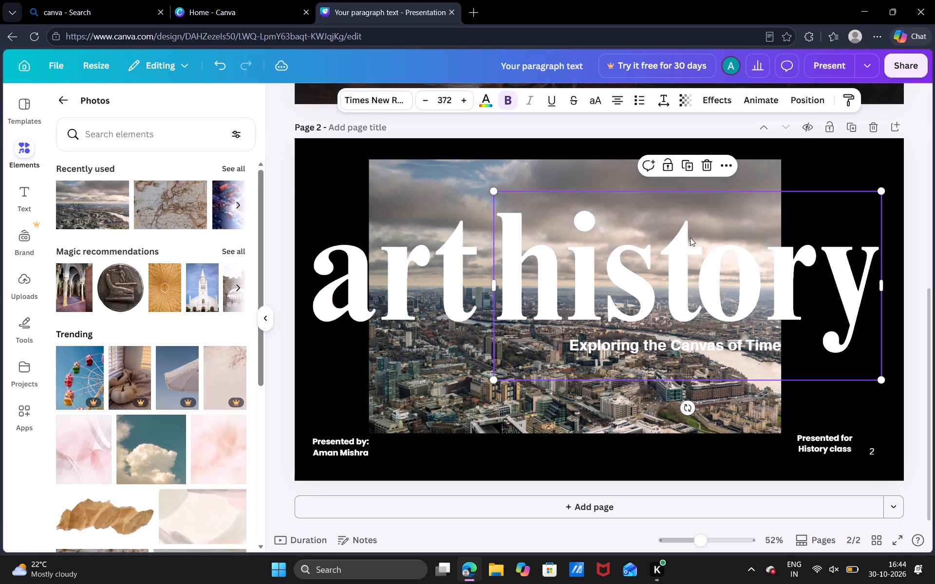
click(816, 213)
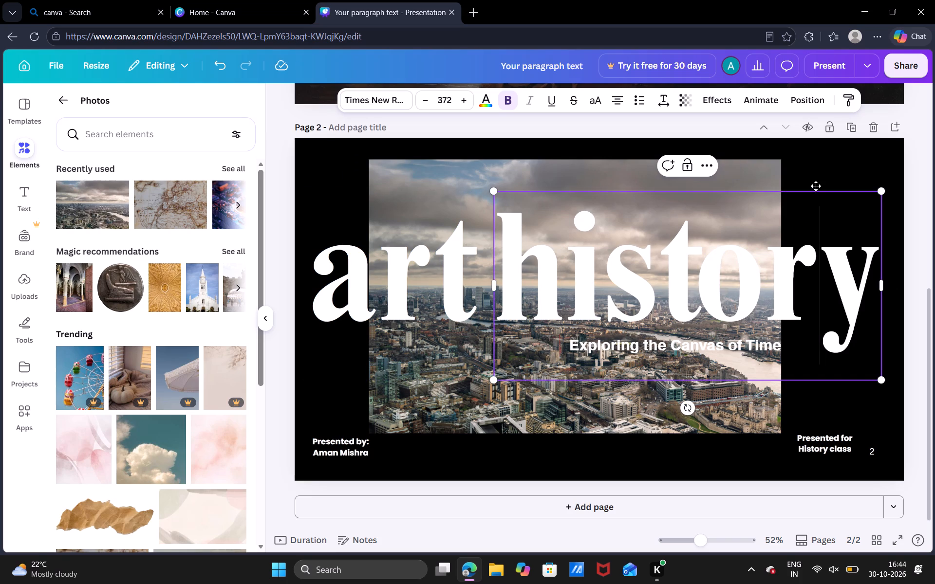
click(817, 177)
click(817, 177)
click(333, 151)
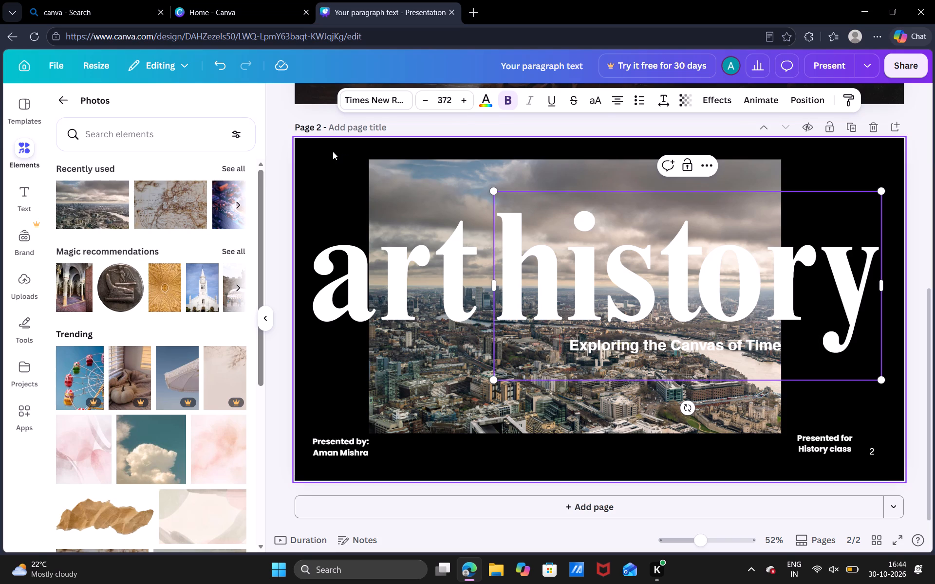
Compare page 2's finished cover layout against the original art history cover on page 1.
scroll(557, 169, up, 3)
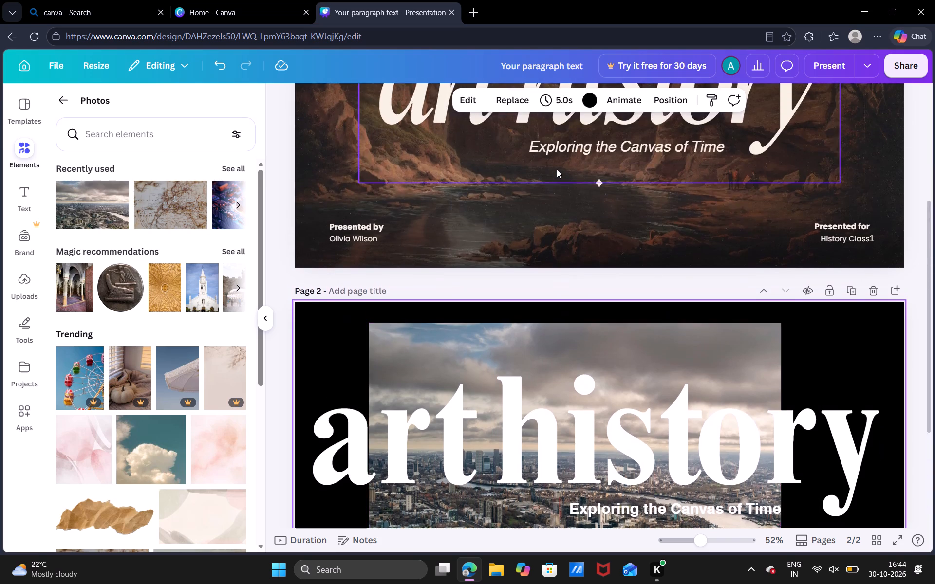
scroll(557, 169, down, 6)
scroll(557, 169, up, 4)
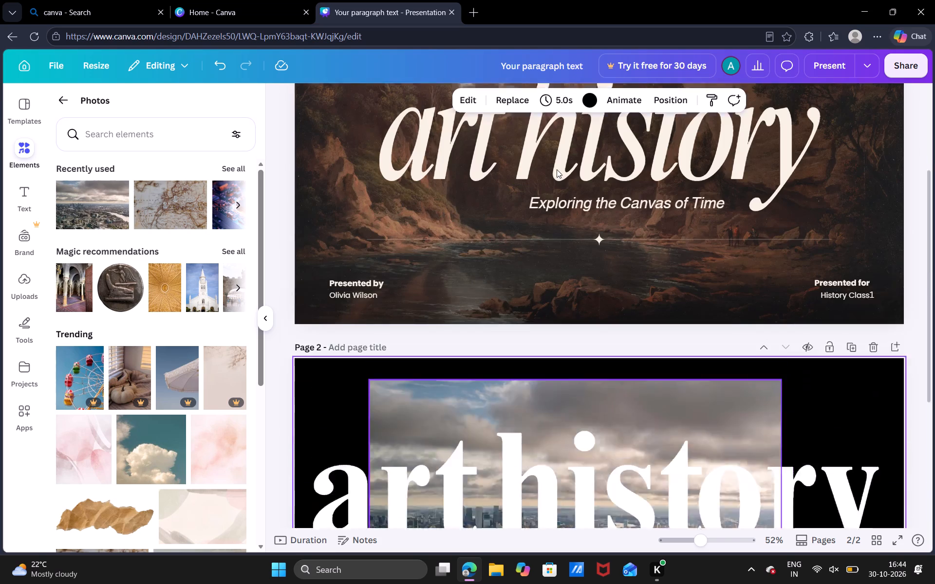
scroll(557, 169, up, 1)
scroll(557, 169, down, 6)
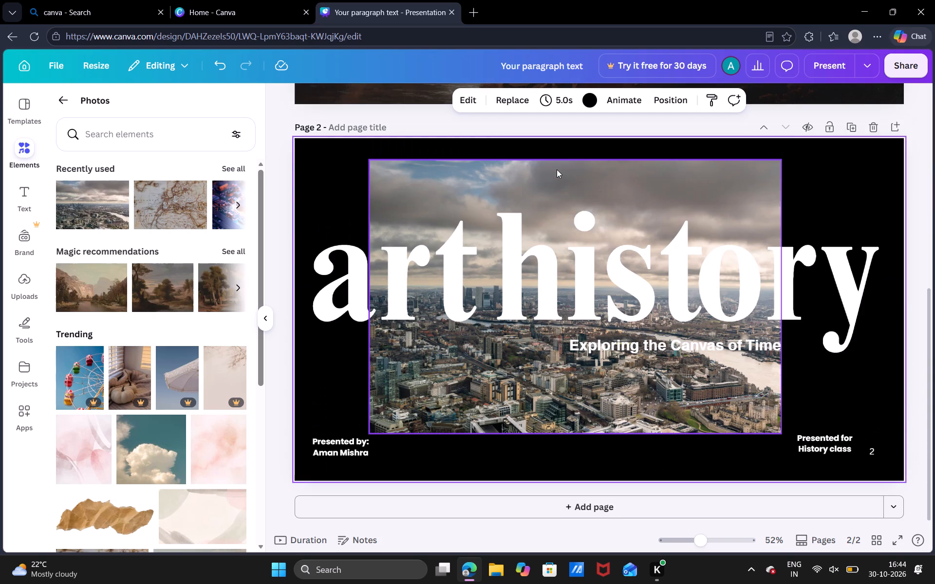
scroll(557, 169, down, 2)
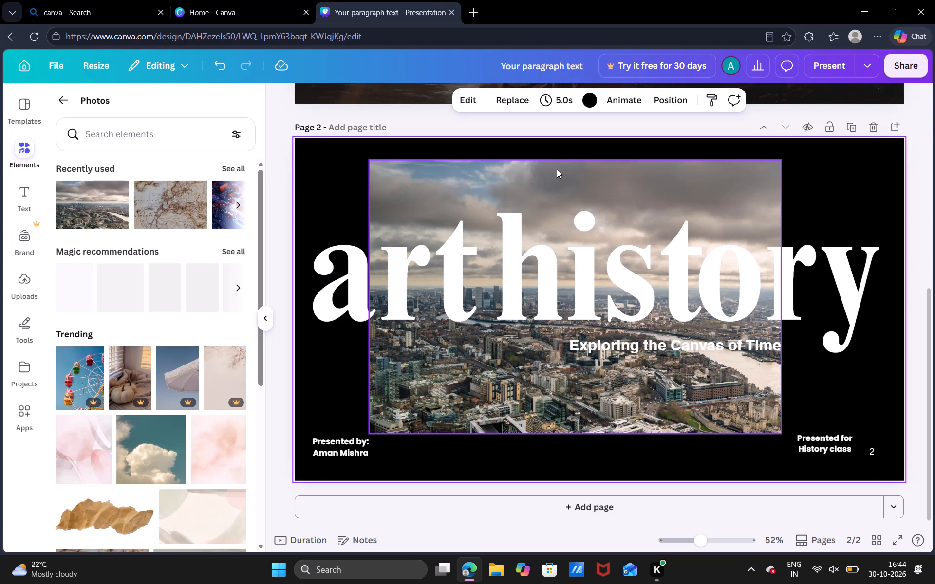
scroll(557, 169, down, 1)
scroll(557, 169, up, 5)
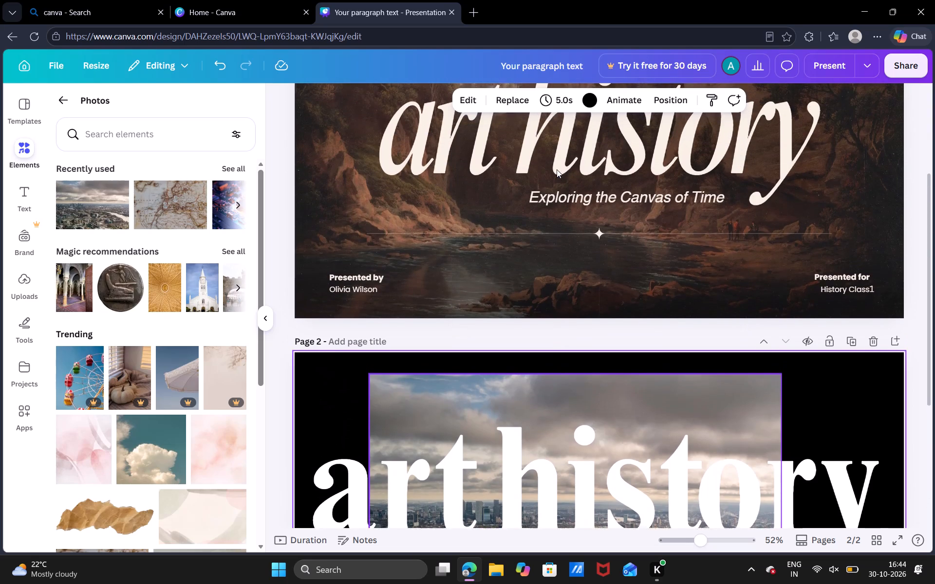
scroll(557, 169, up, 1)
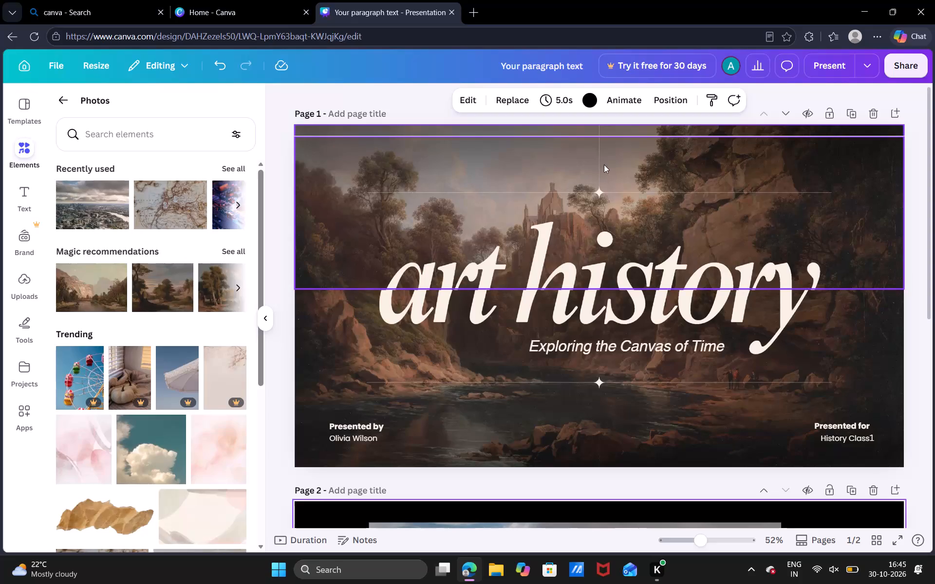
scroll(604, 164, down, 1)
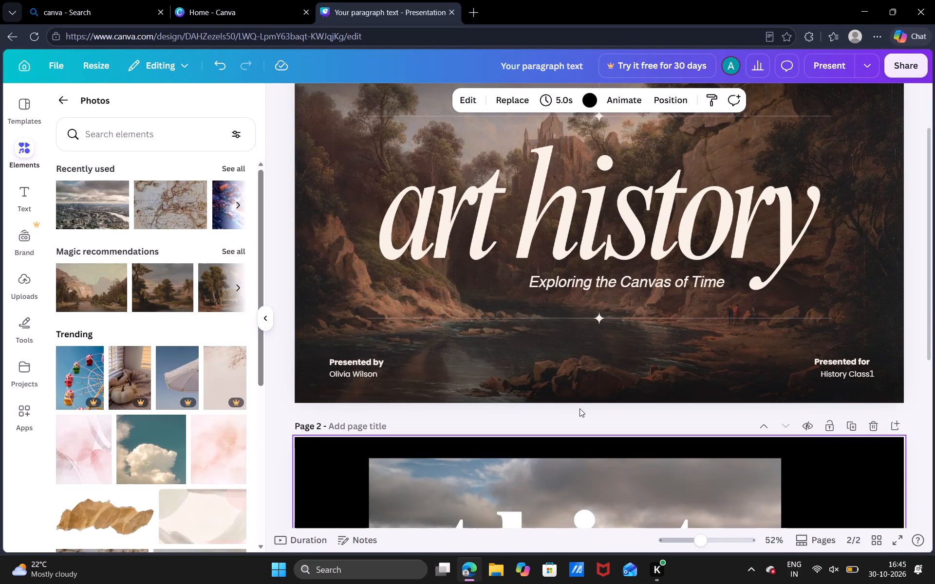
click(578, 411)
scroll(578, 411, down, 4)
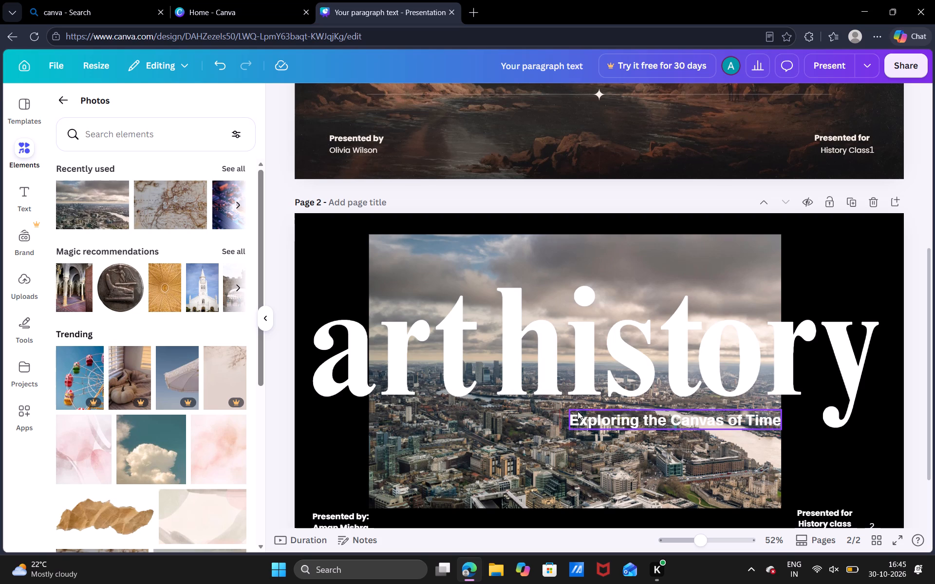
scroll(578, 411, down, 1)
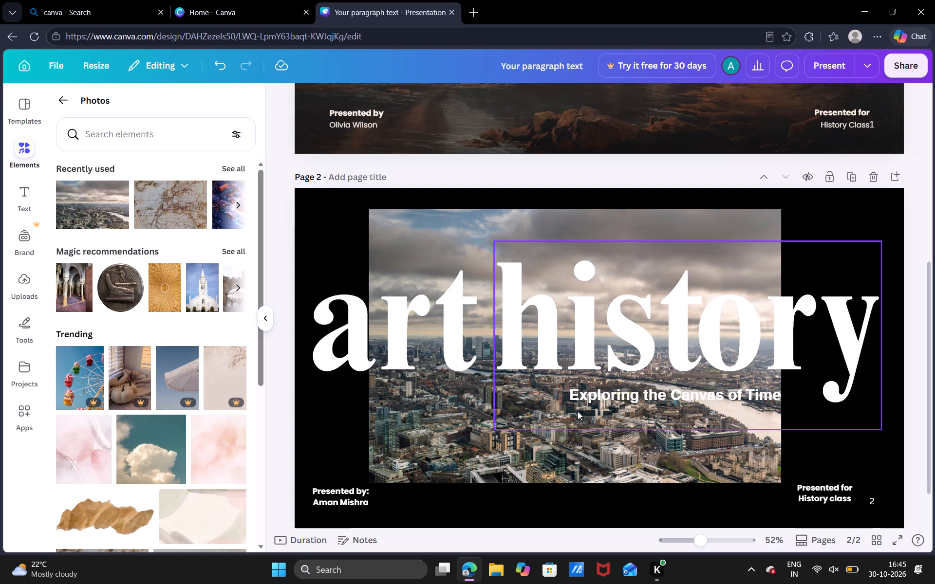
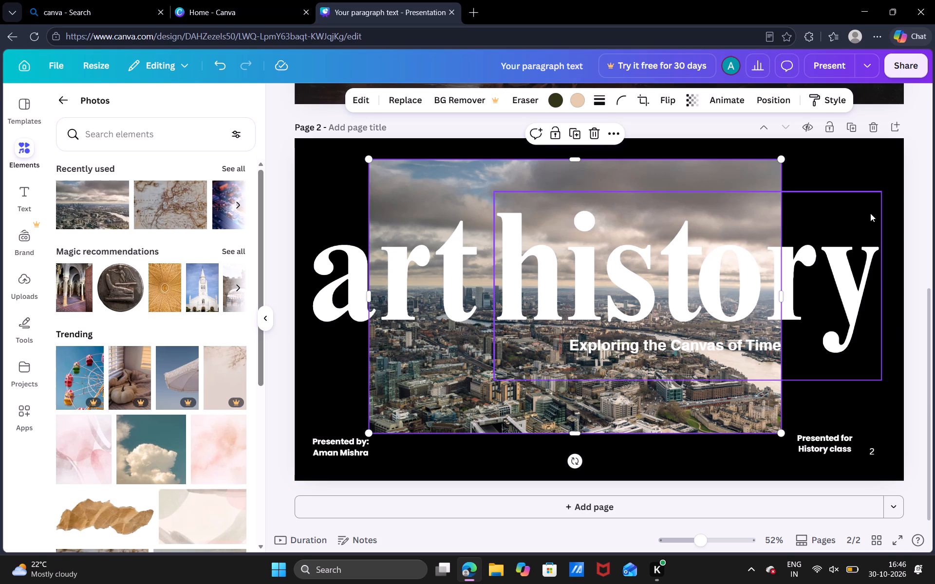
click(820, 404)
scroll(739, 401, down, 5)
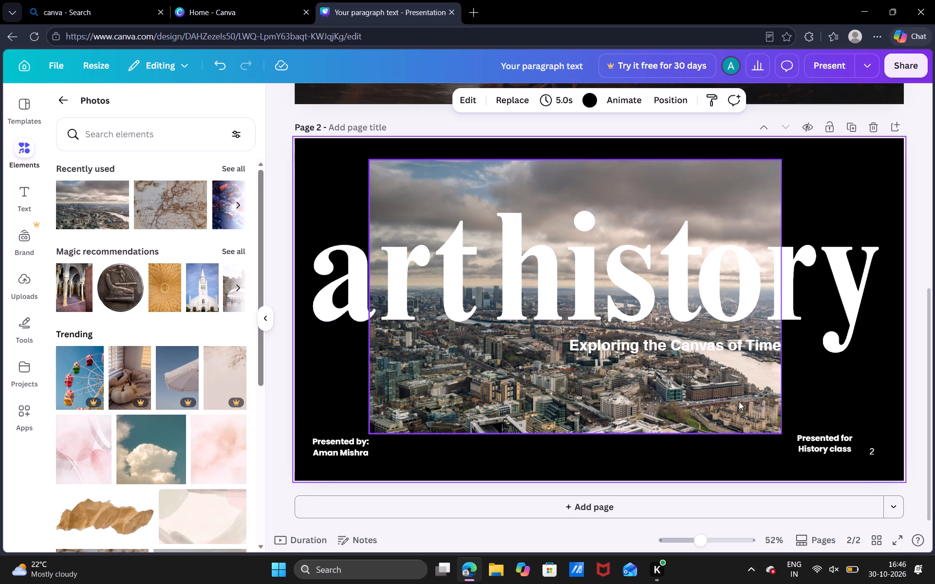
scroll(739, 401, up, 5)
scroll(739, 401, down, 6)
Enlarge the city skyline photo on page 2 to about 1,920 × 1,086 so it covers the whole page.
double_click(384, 424)
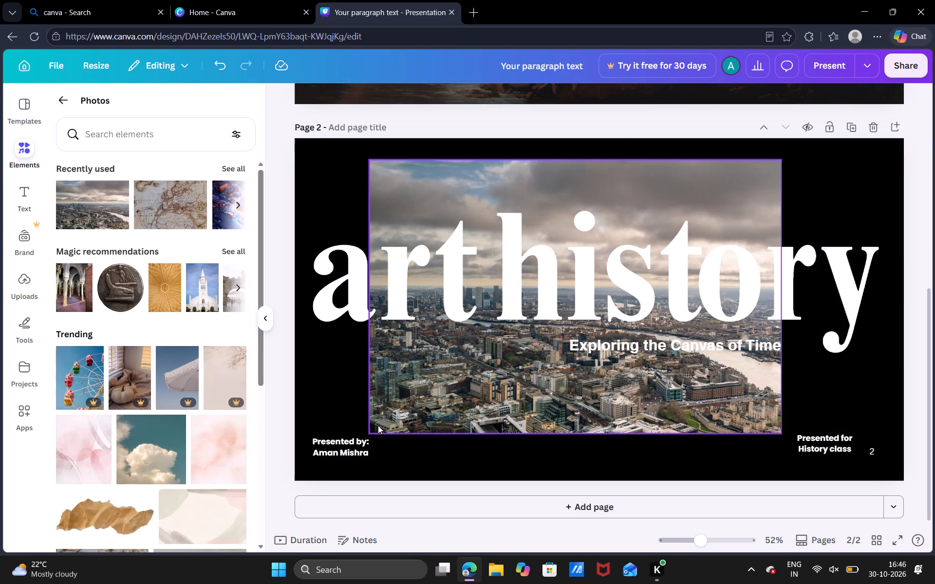
click(378, 425)
drag(366, 434, 304, 483)
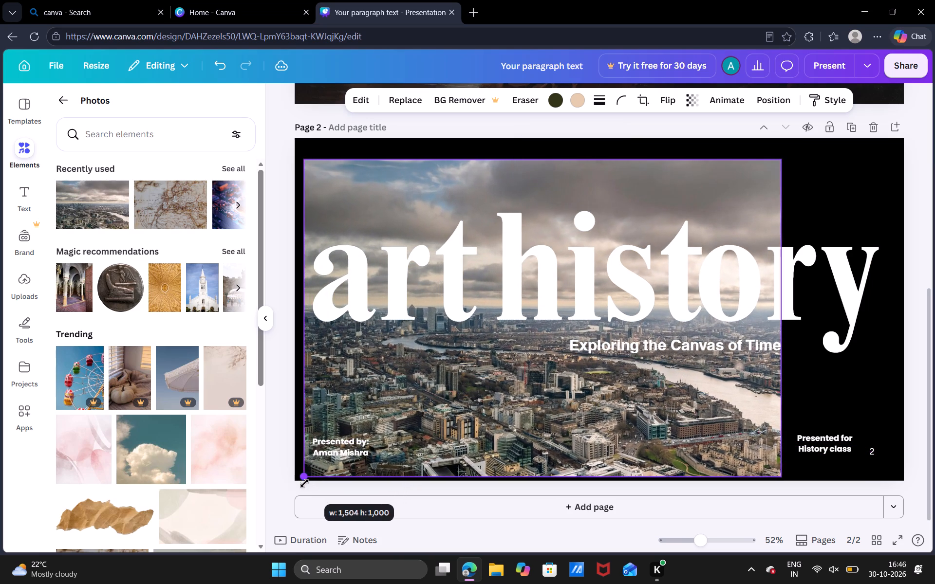
drag(304, 483, 293, 487)
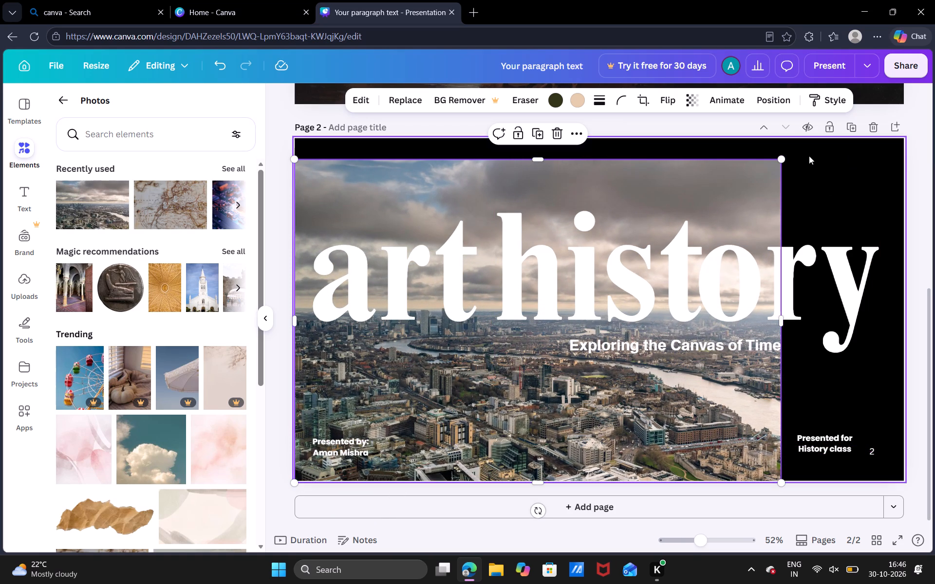
drag(781, 156, 828, 157)
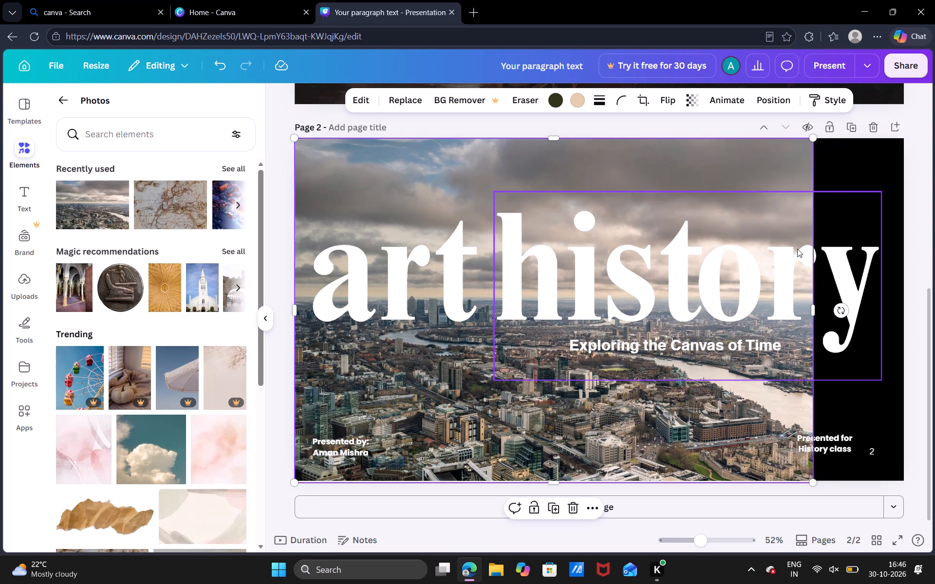
drag(817, 308, 841, 309)
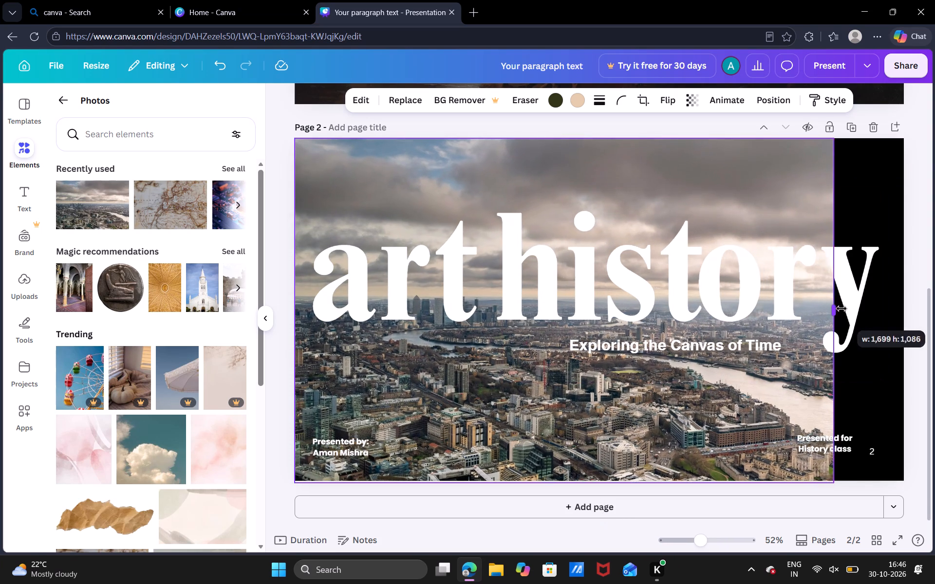
drag(841, 309, 901, 302)
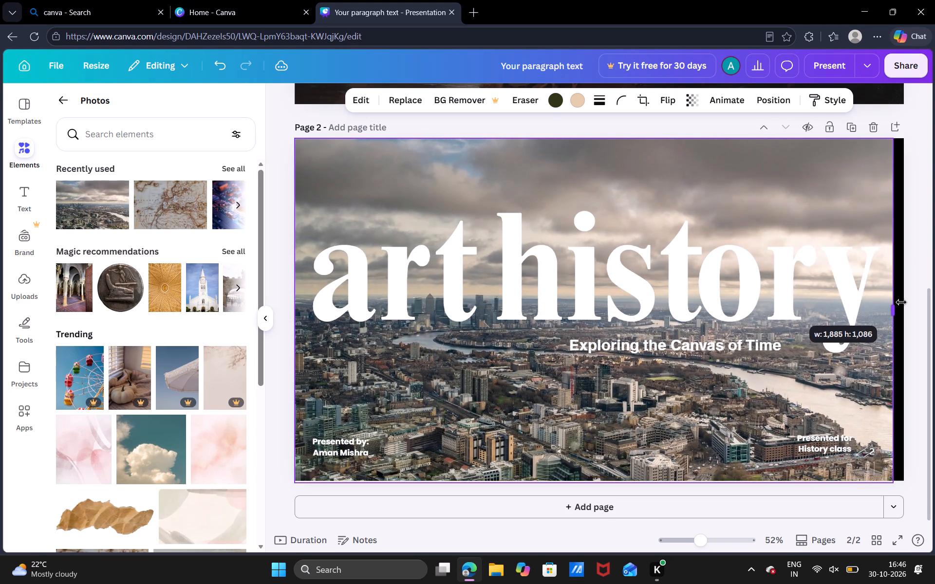
drag(901, 302, 906, 302)
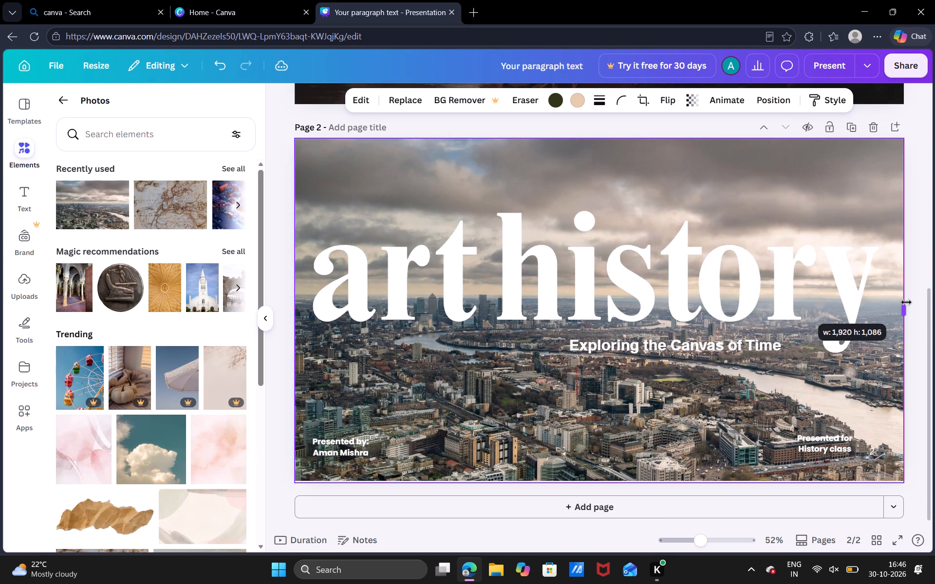
drag(906, 302, 907, 302)
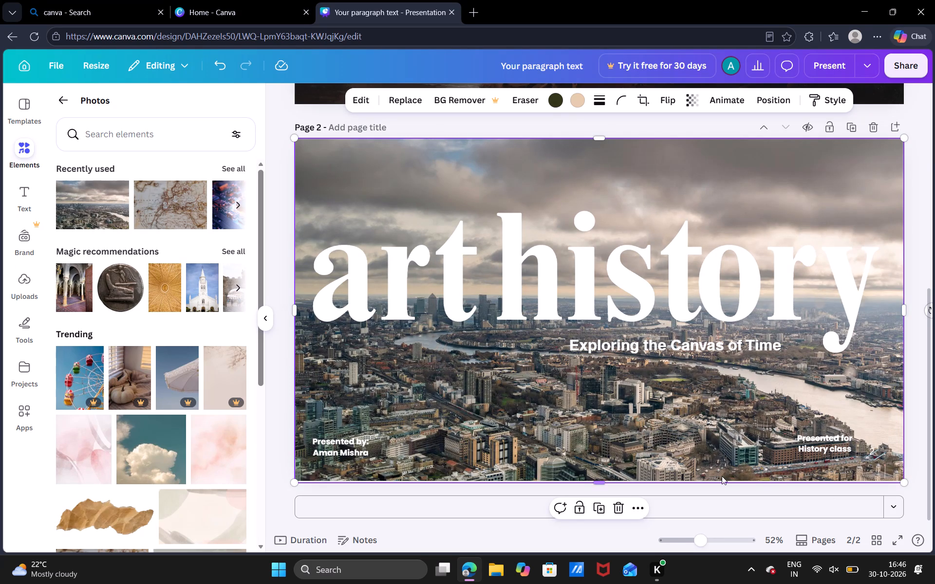
click(719, 154)
Compare the full-bleed cover with the original art history template cover and delete page 1.
scroll(719, 154, up, 6)
scroll(719, 154, down, 6)
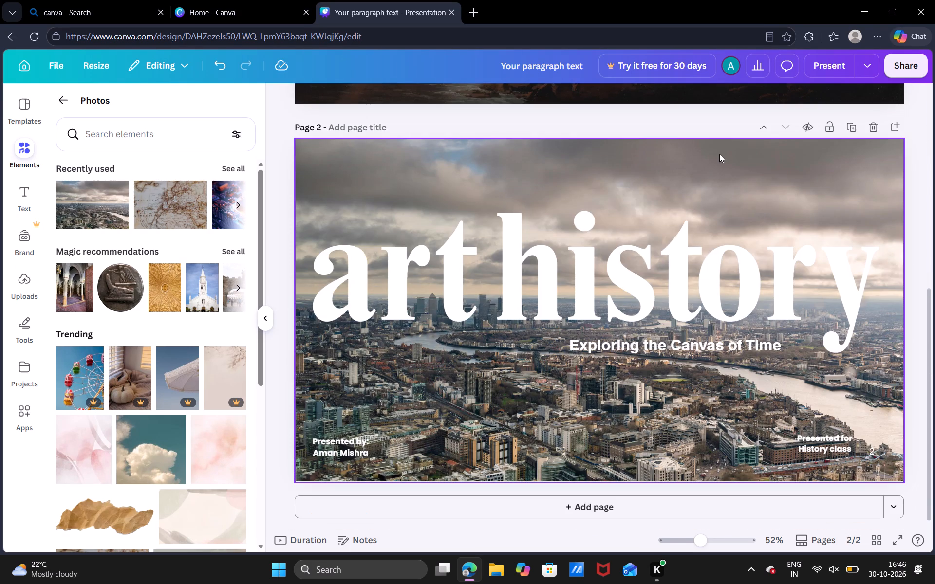
scroll(719, 154, up, 5)
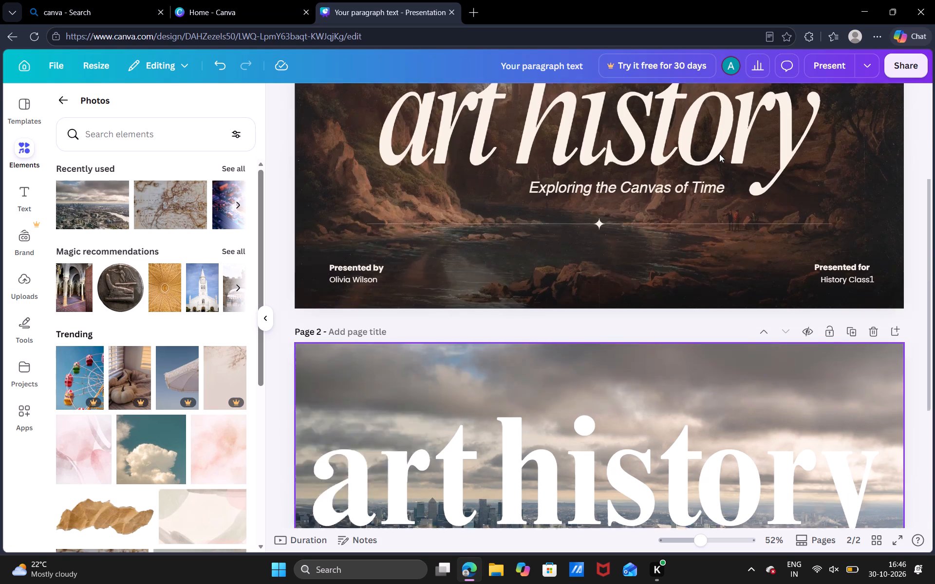
scroll(719, 154, down, 6)
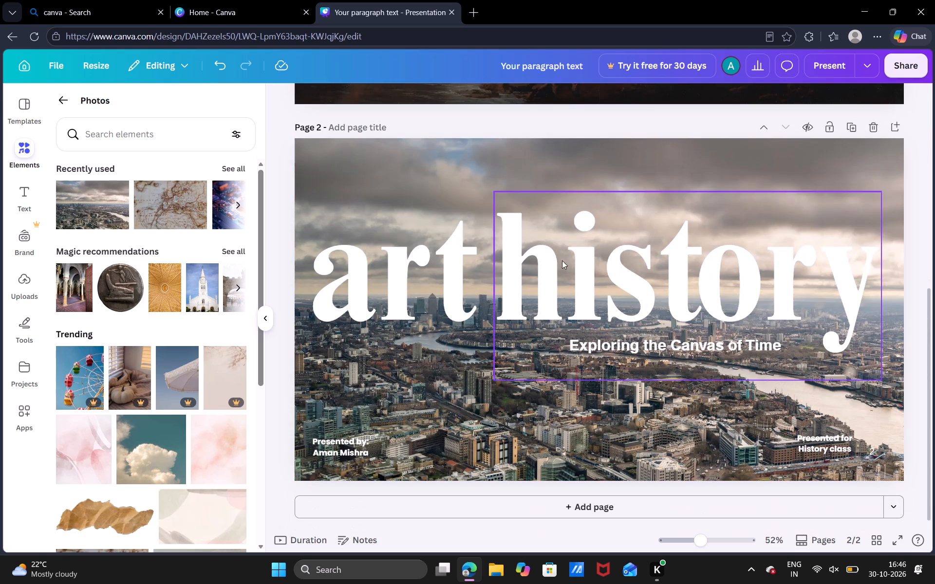
scroll(688, 214, up, 6)
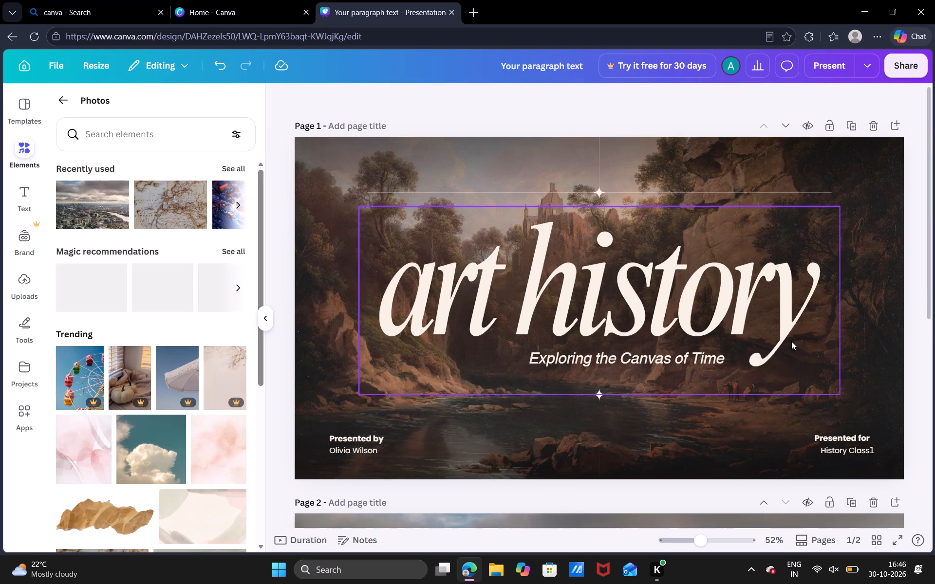
click(863, 174)
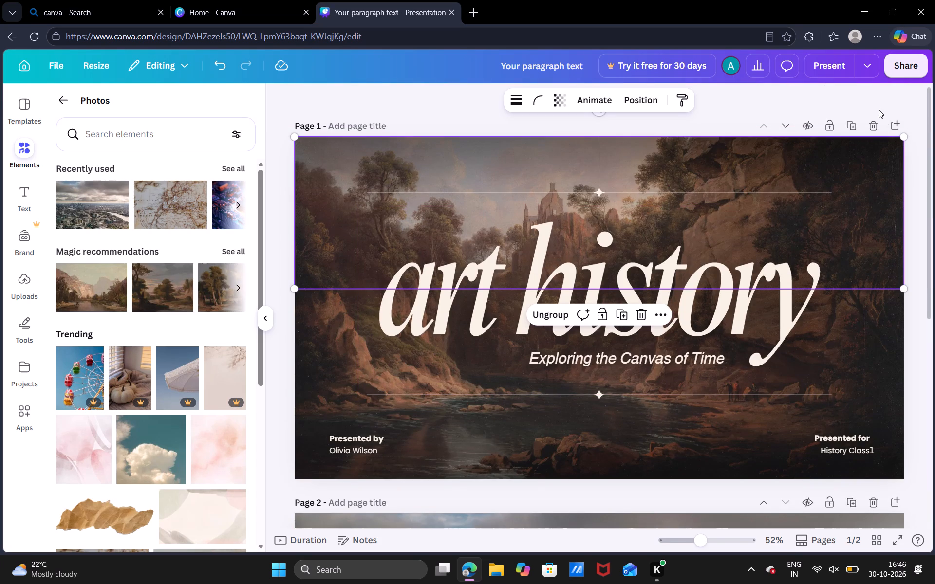
click(913, 305)
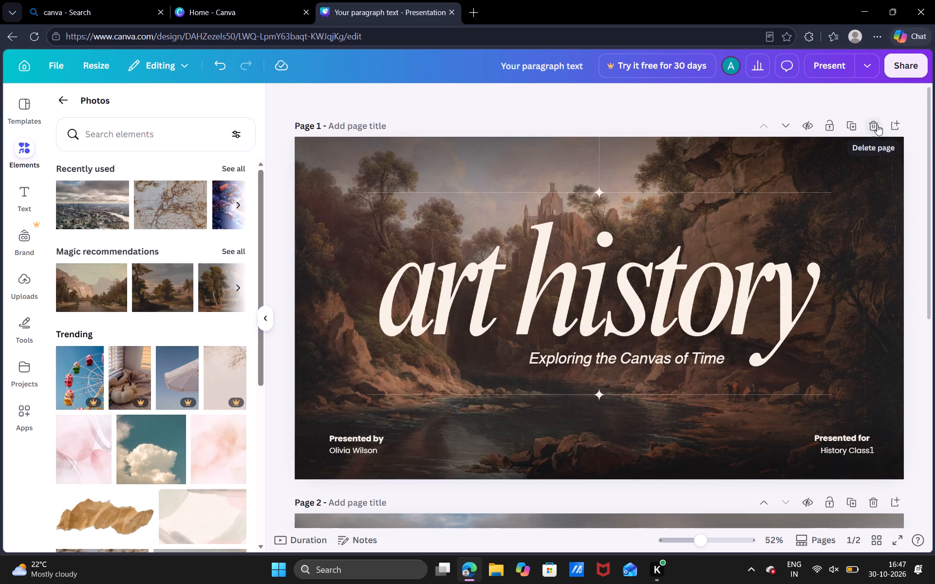
click(877, 125)
Inspect the remaining cover page and its title, presenter and class text boxes over the enlarged photo.
scroll(664, 371, down, 6)
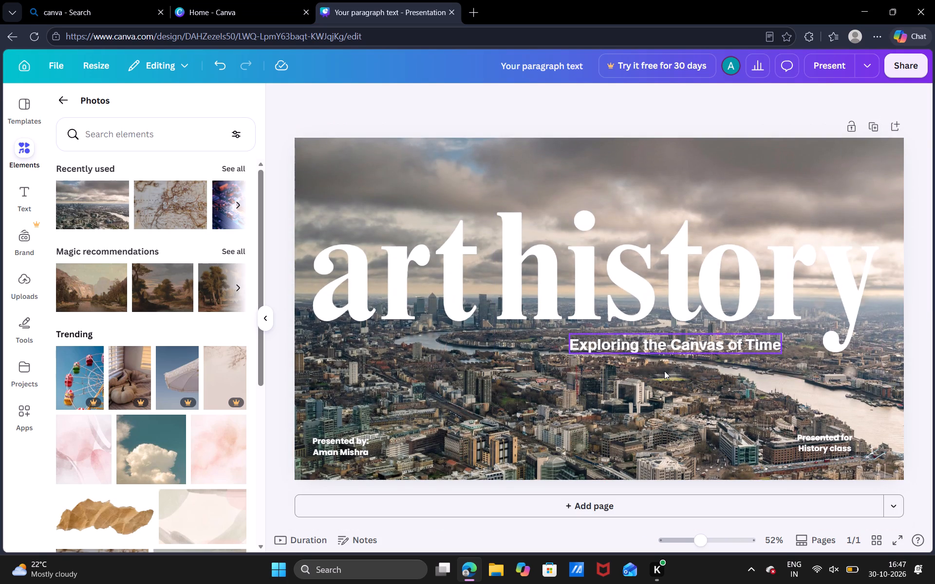
scroll(664, 371, down, 3)
scroll(664, 371, up, 6)
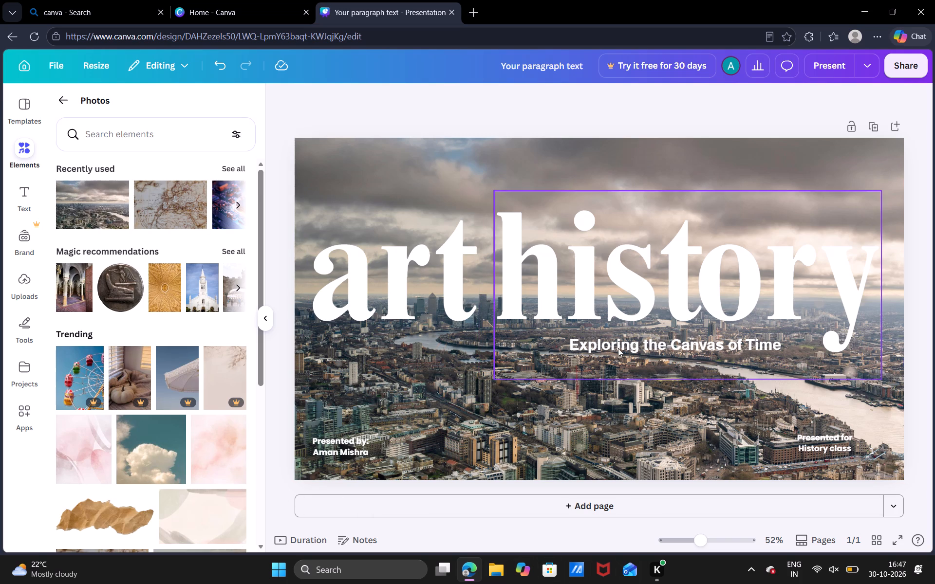
click(596, 330)
click(399, 344)
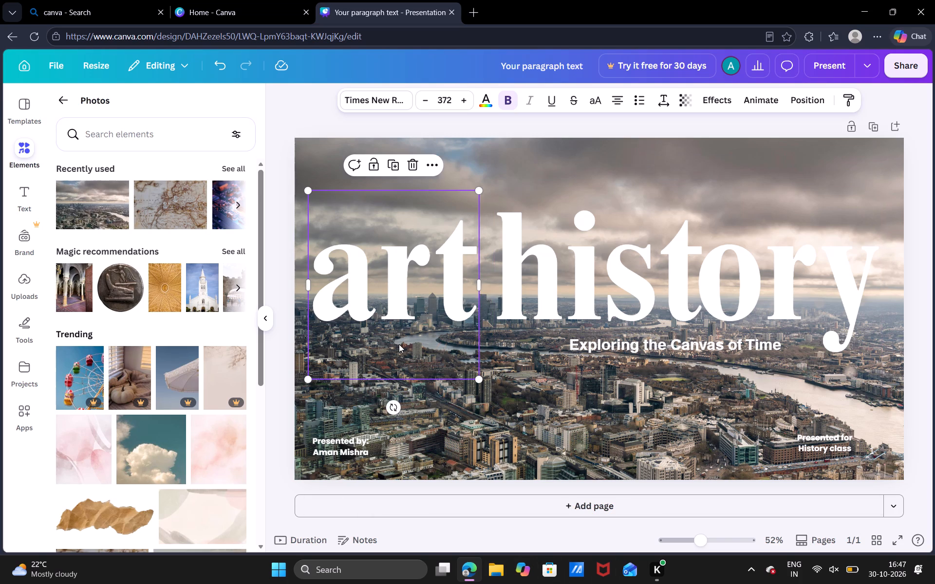
click(344, 449)
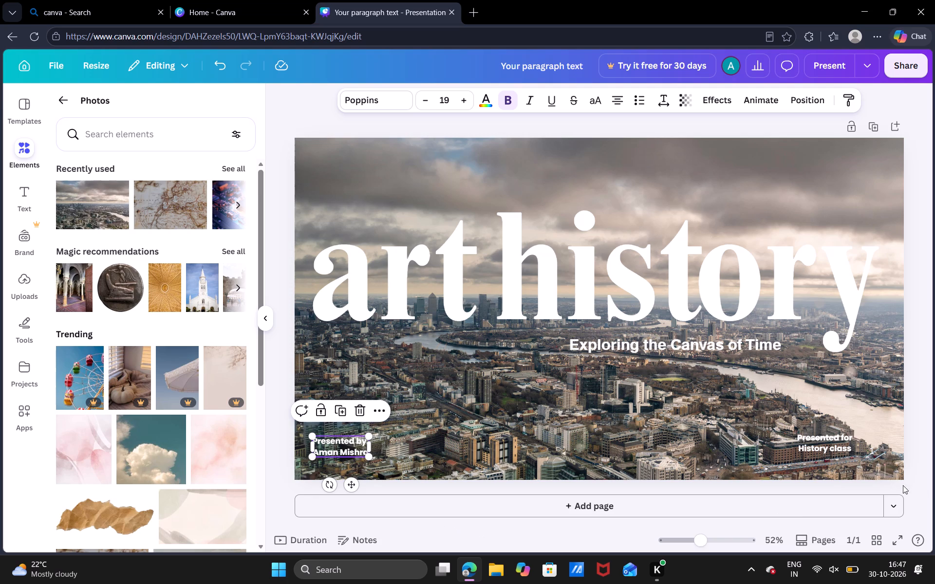
click(836, 442)
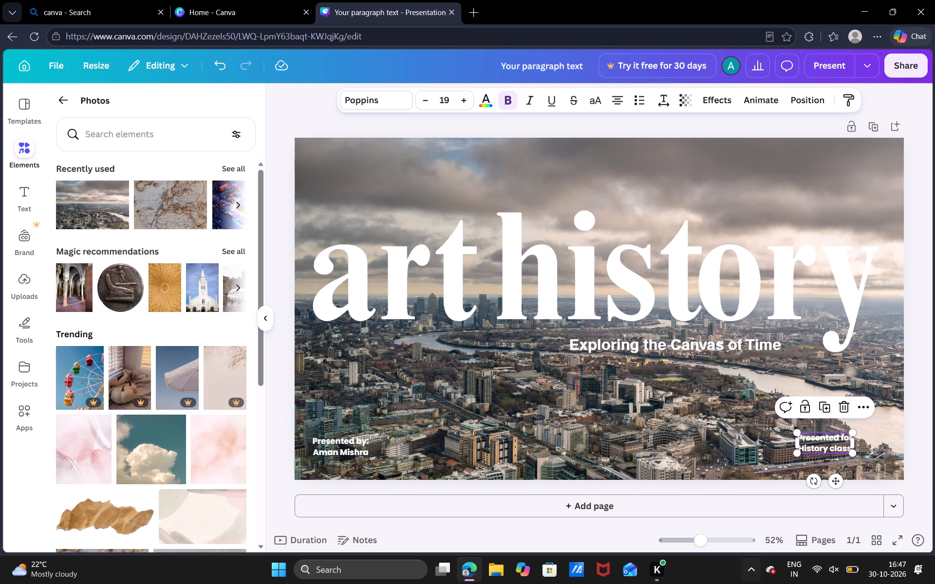
click(663, 455)
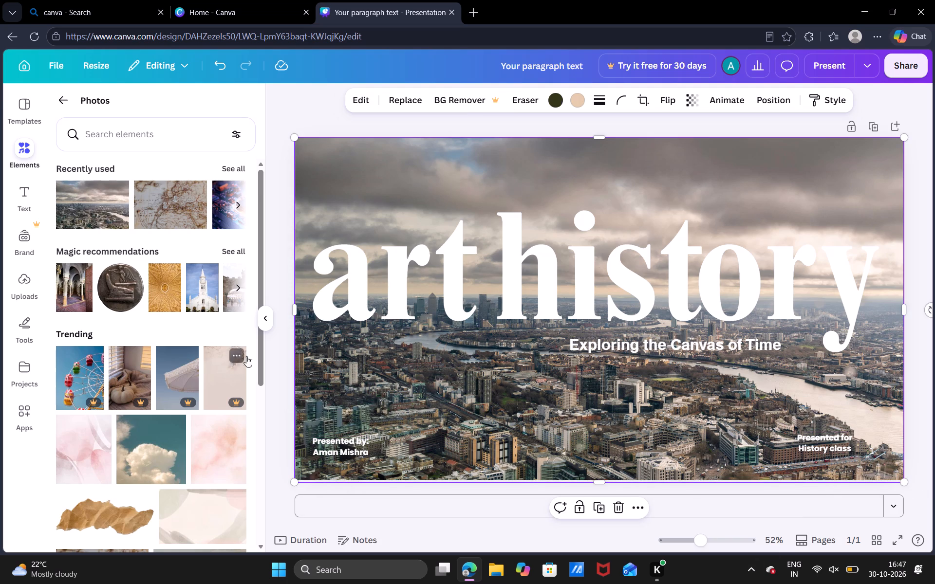
Go back from the Classic Art History template's pages to the full presentation template gallery and browse its designs for another template.
click(12, 104)
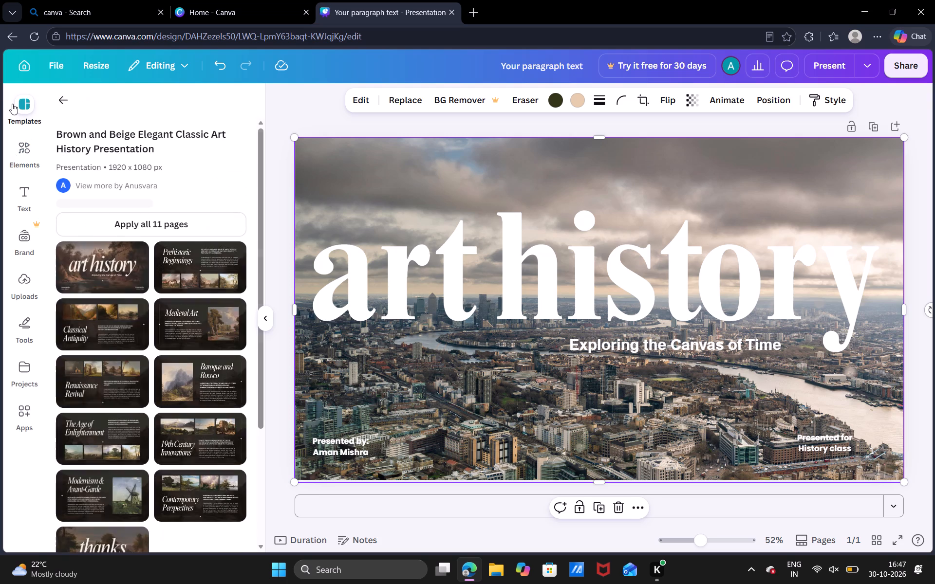
scroll(138, 256, down, 3)
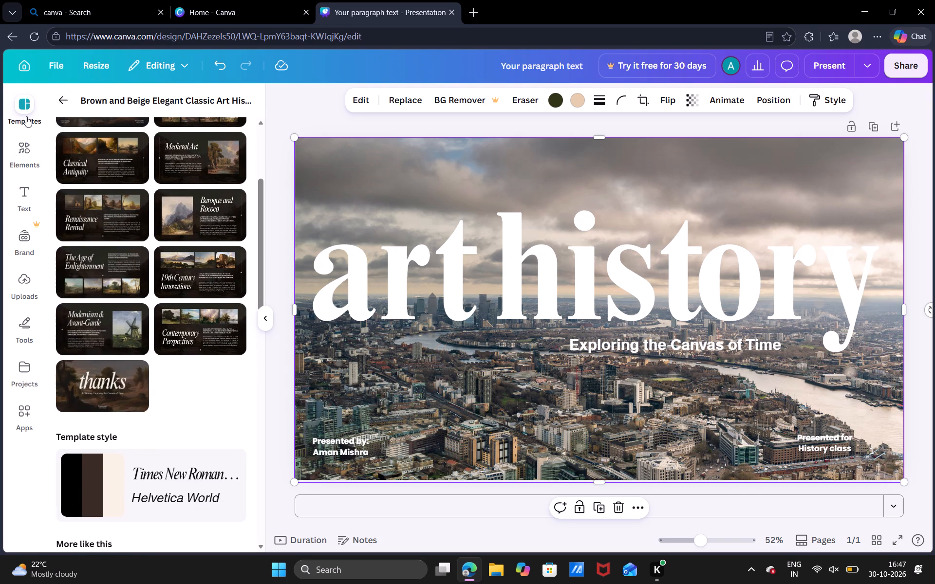
click(60, 97)
scroll(147, 354, down, 7)
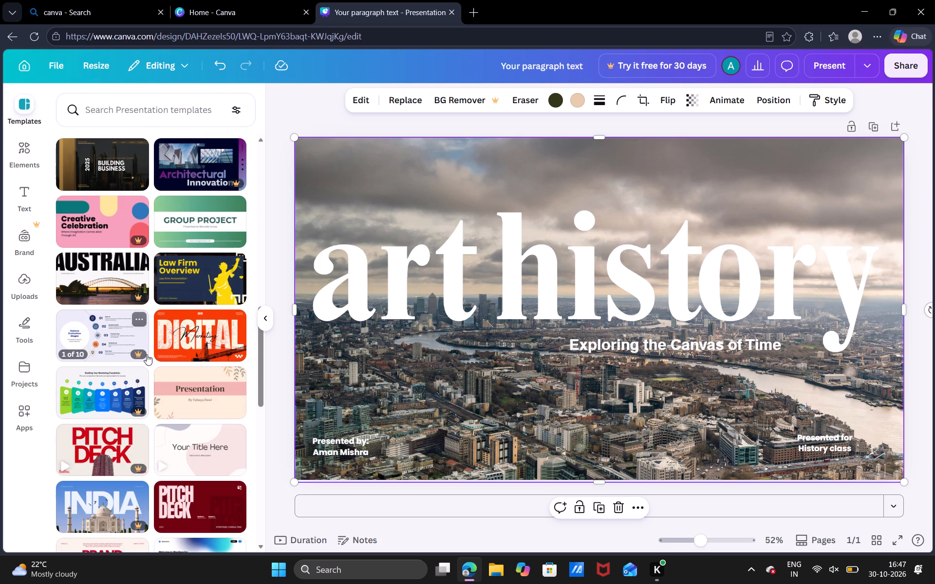
scroll(147, 354, down, 7)
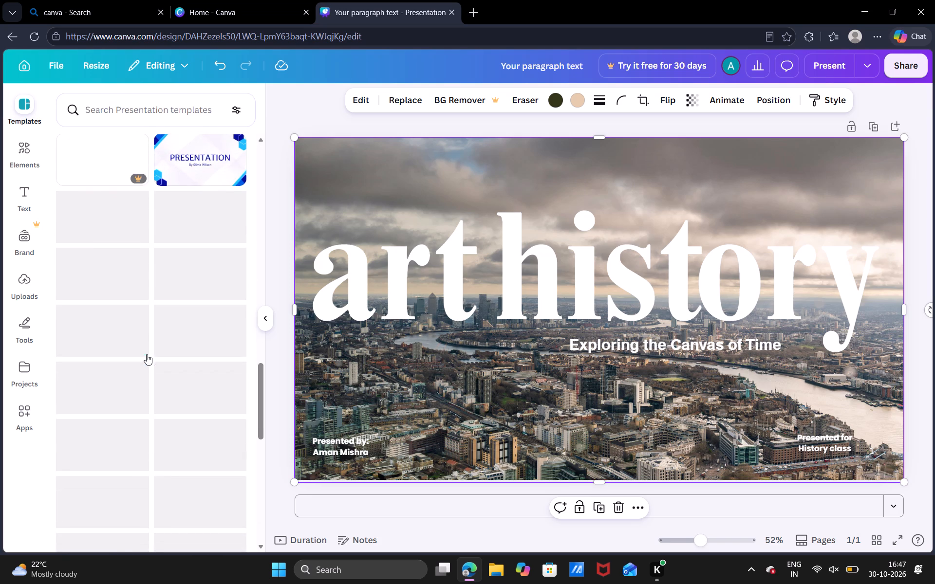
scroll(147, 354, down, 4)
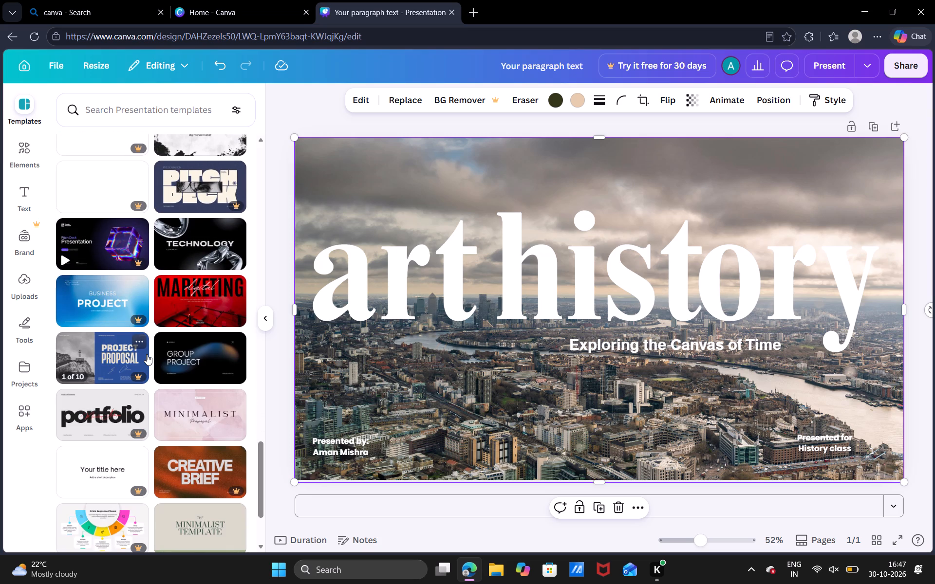
scroll(147, 354, down, 3)
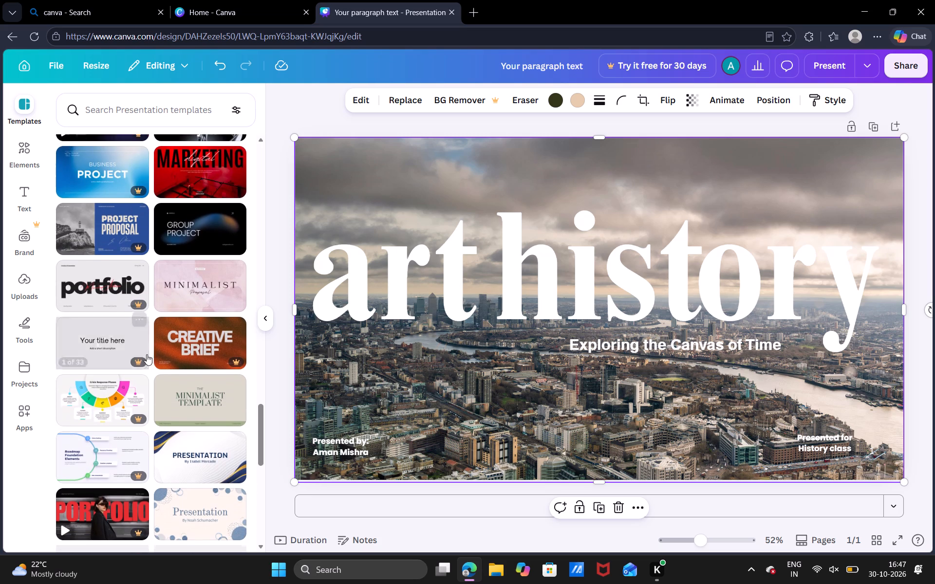
scroll(147, 354, down, 5)
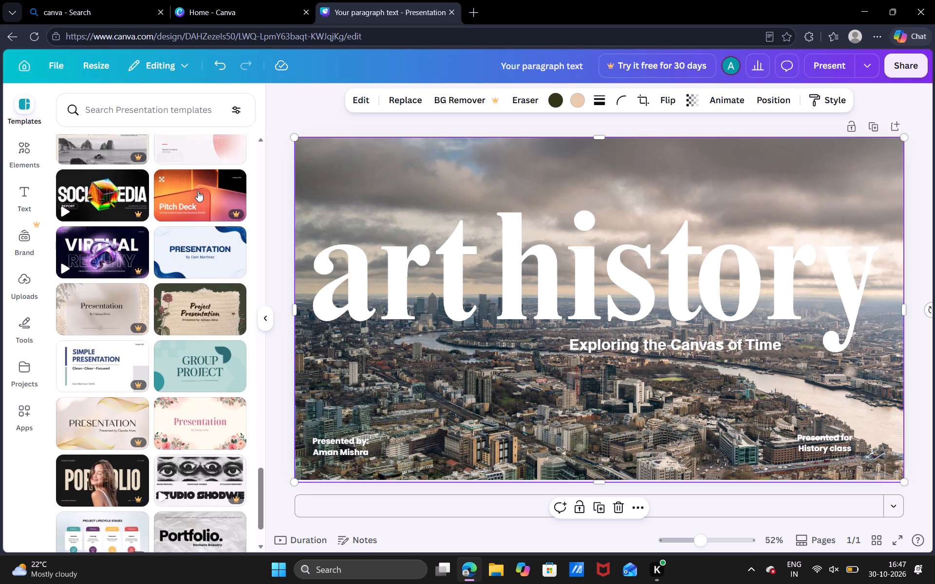
scroll(198, 191, down, 4)
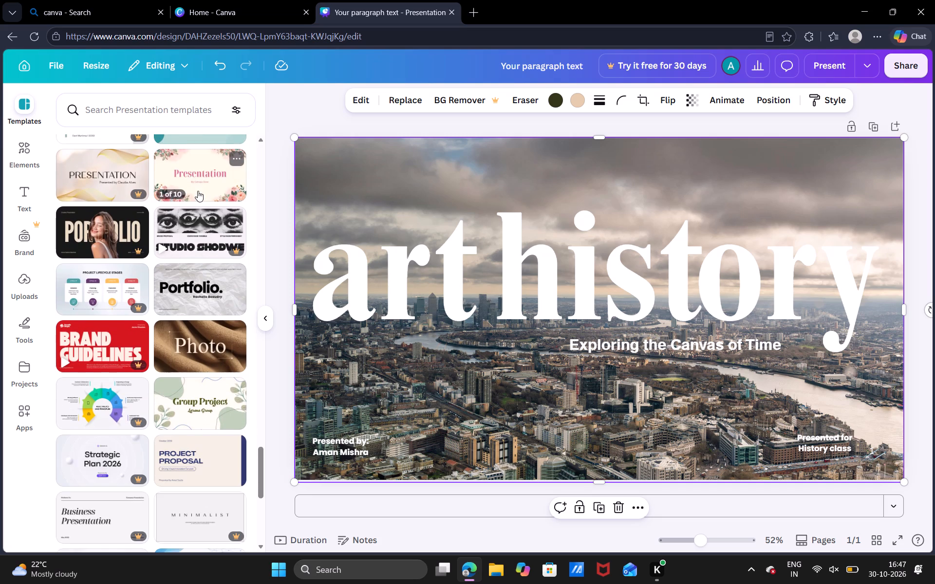
scroll(198, 191, down, 1)
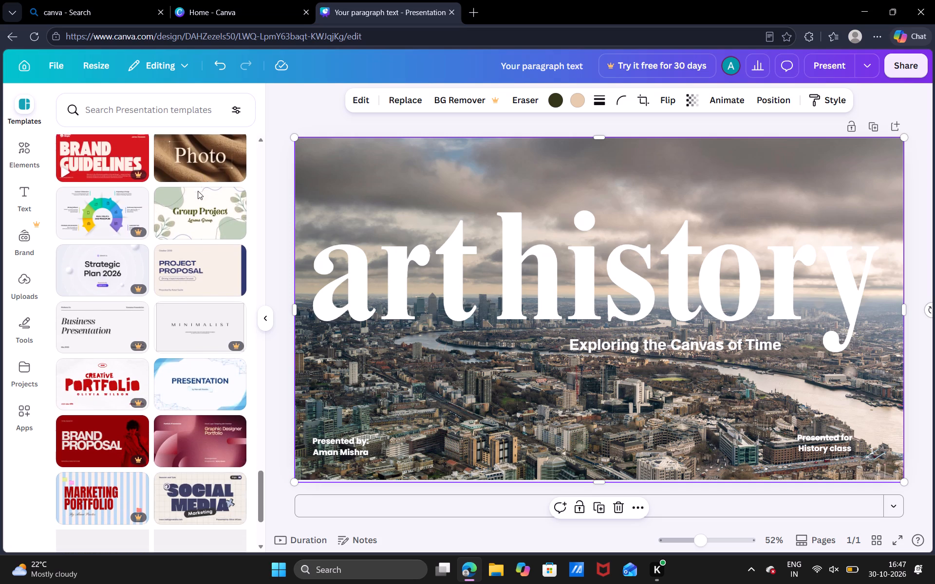
scroll(198, 191, down, 2)
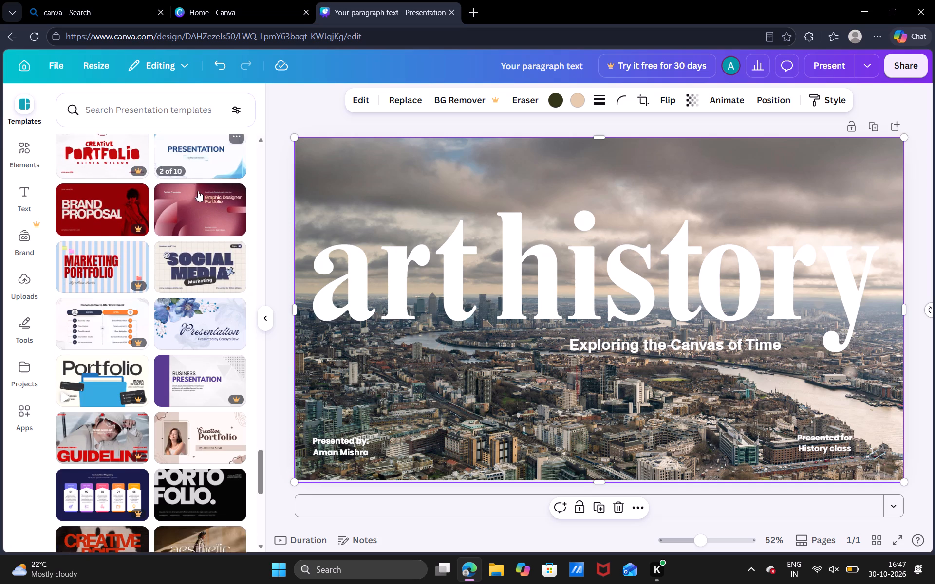
scroll(198, 191, down, 2)
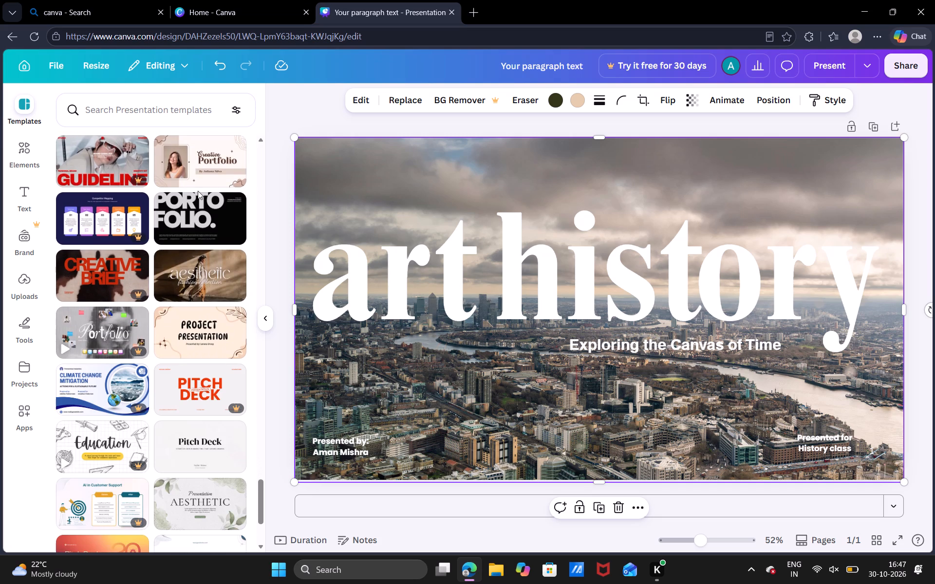
scroll(198, 191, down, 7)
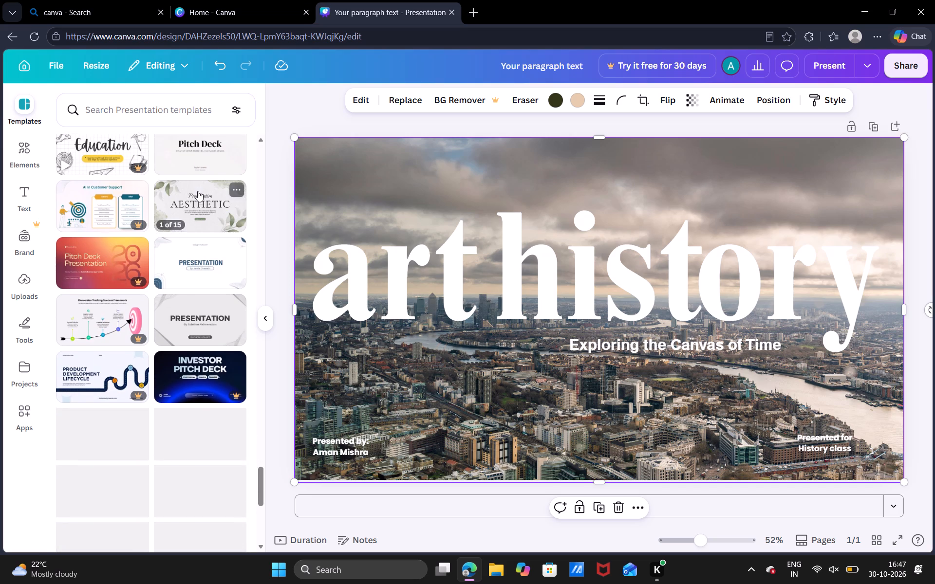
scroll(198, 191, down, 2)
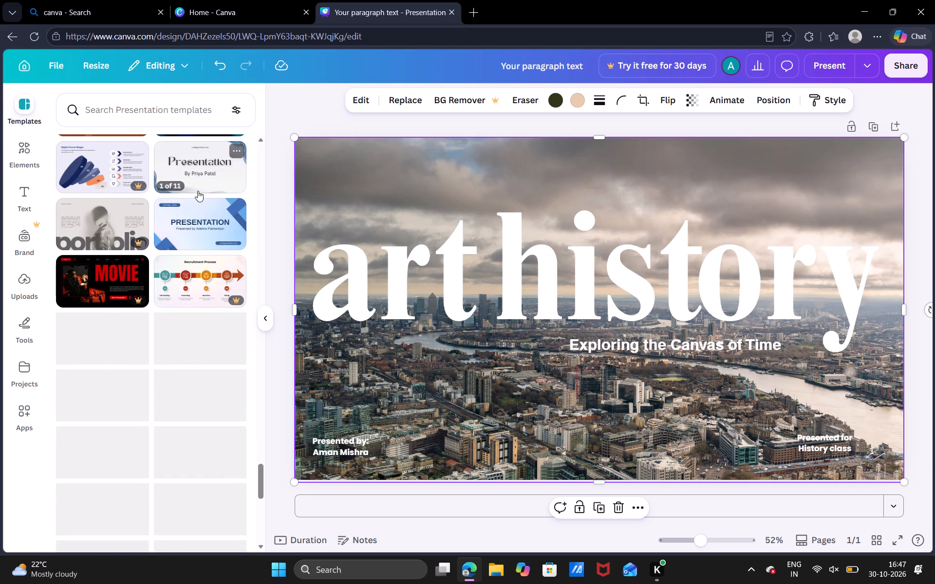
scroll(198, 191, down, 4)
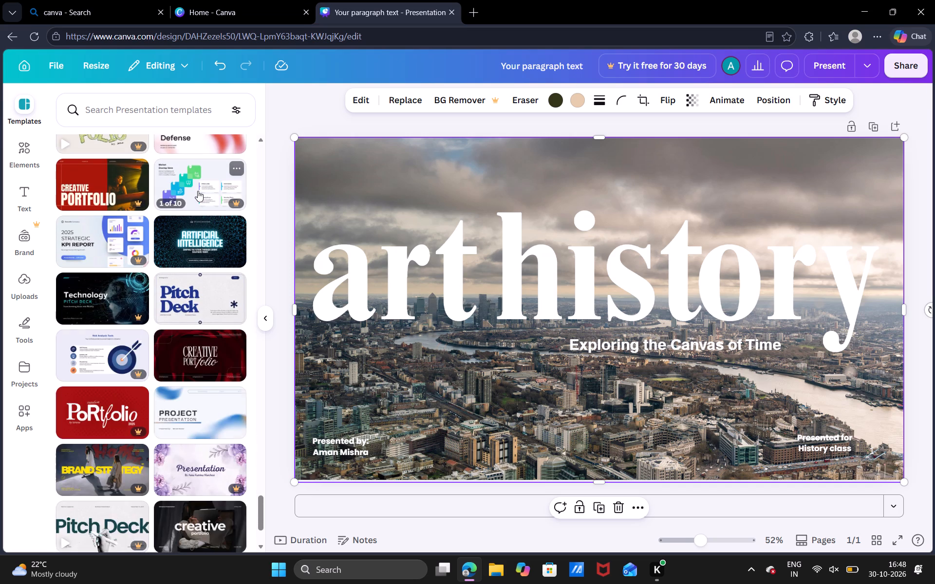
scroll(198, 191, down, 8)
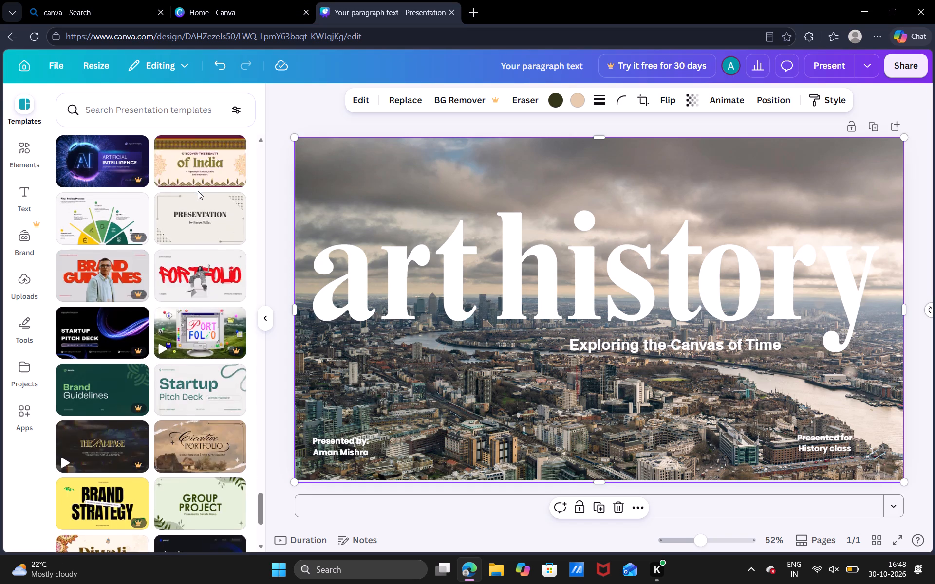
scroll(198, 191, down, 9)
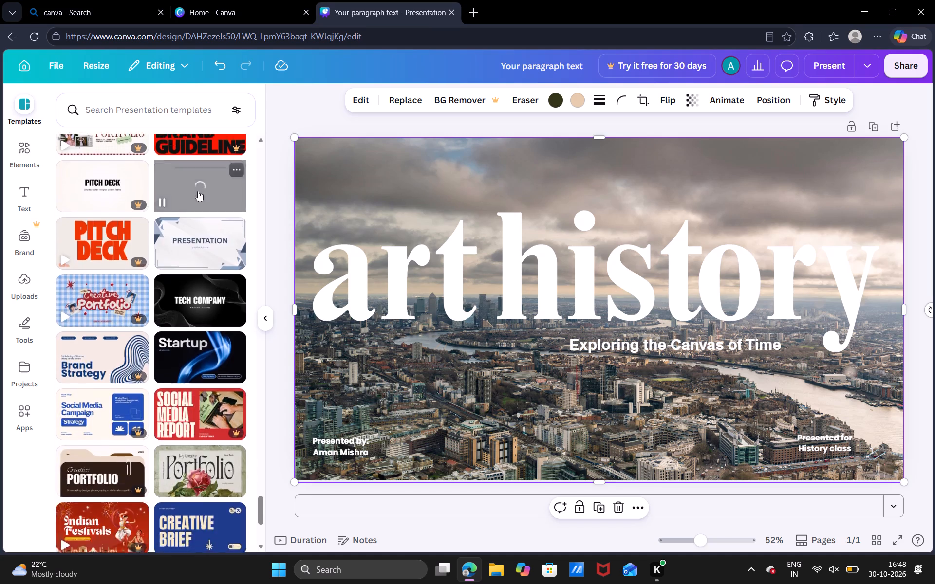
scroll(198, 191, down, 3)
scroll(198, 191, up, 1)
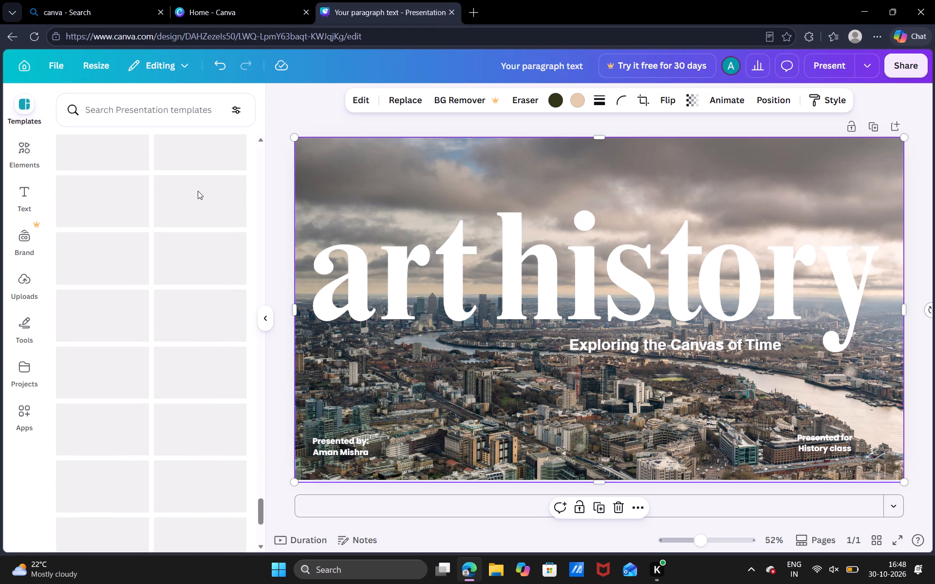
scroll(198, 191, up, 1)
scroll(198, 191, down, 4)
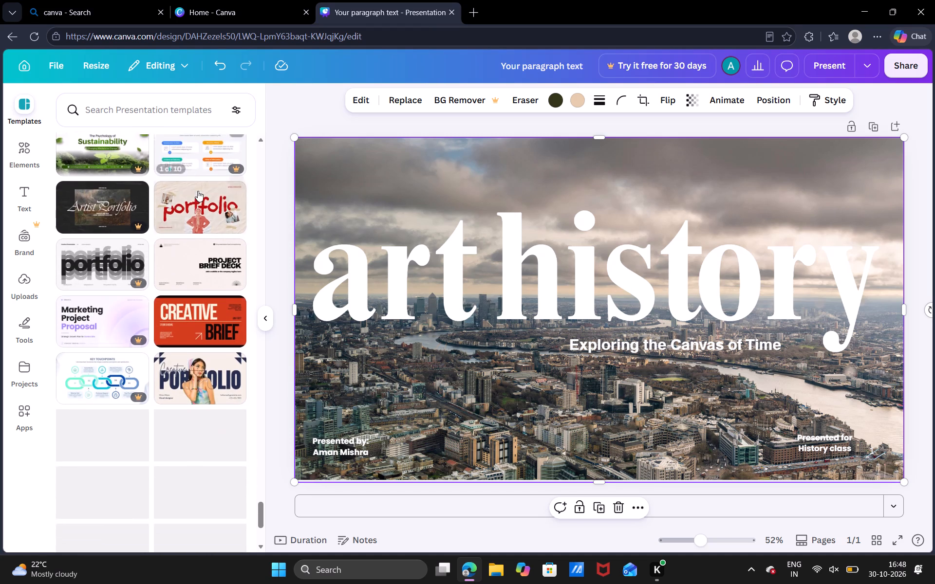
scroll(198, 191, down, 5)
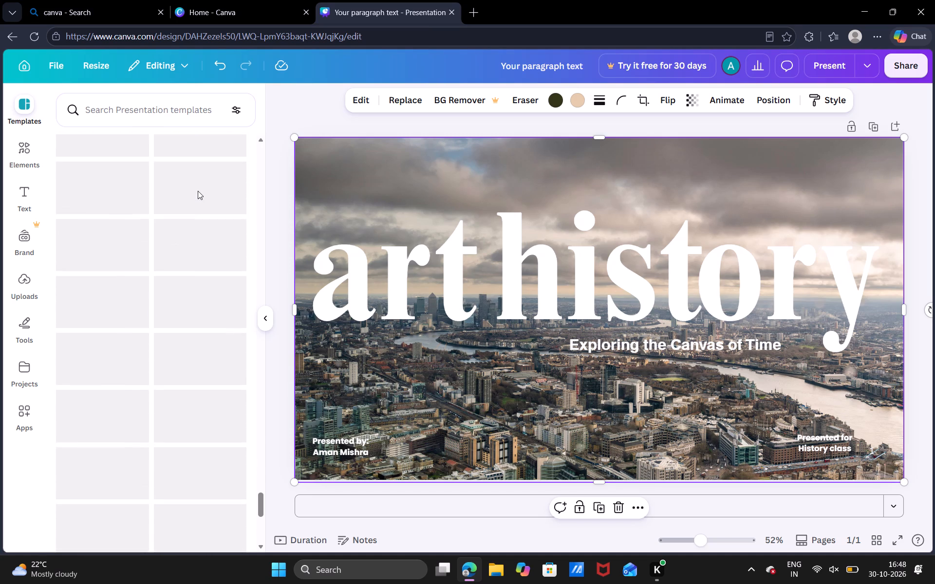
scroll(198, 191, down, 1)
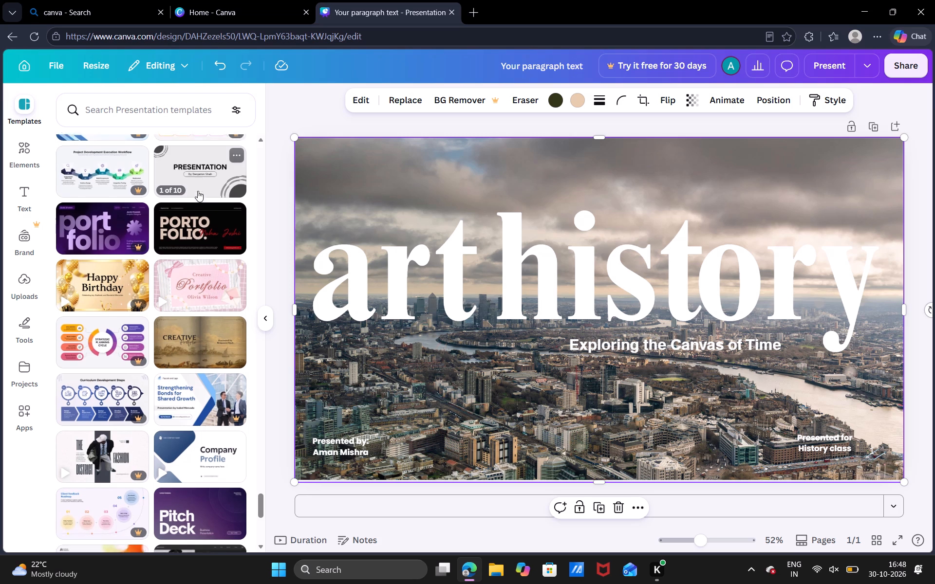
scroll(198, 191, down, 6)
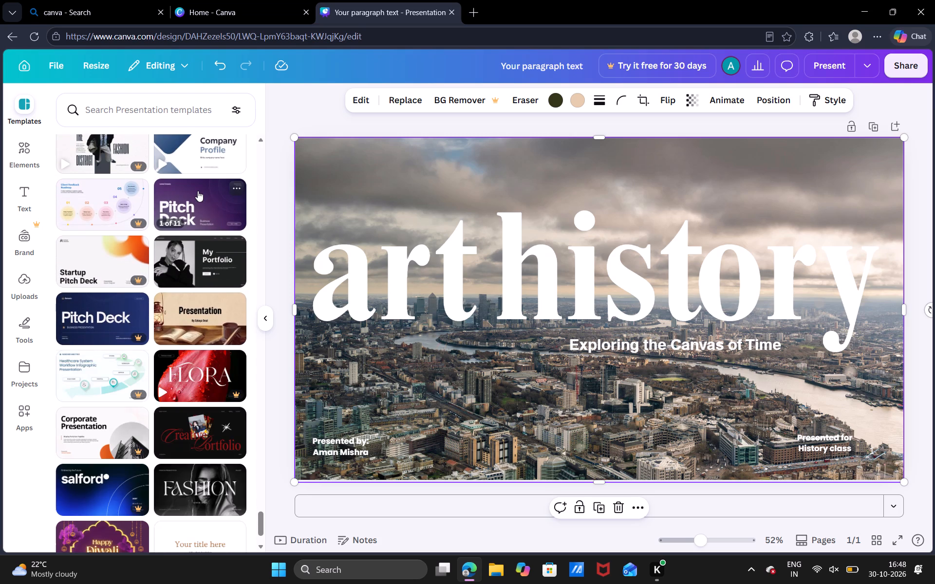
scroll(198, 191, down, 3)
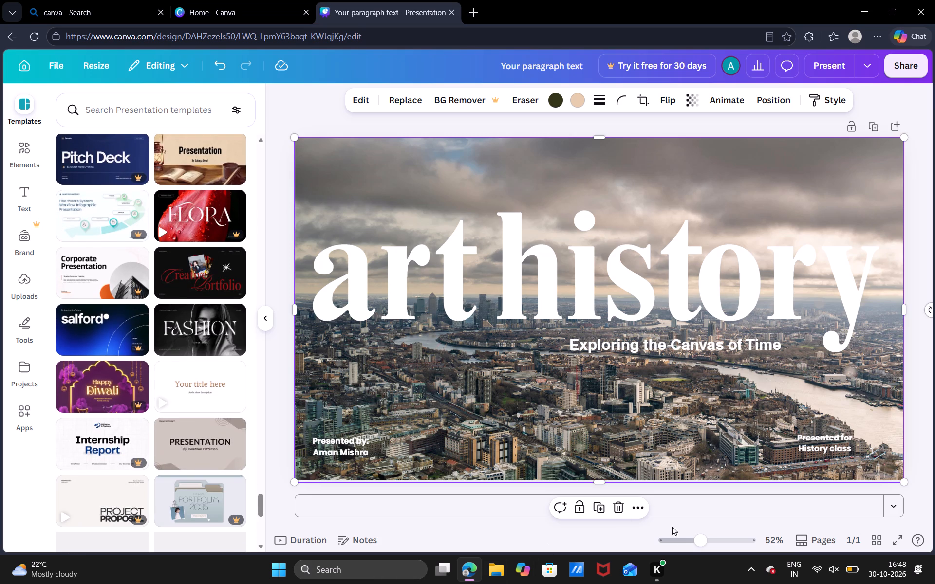